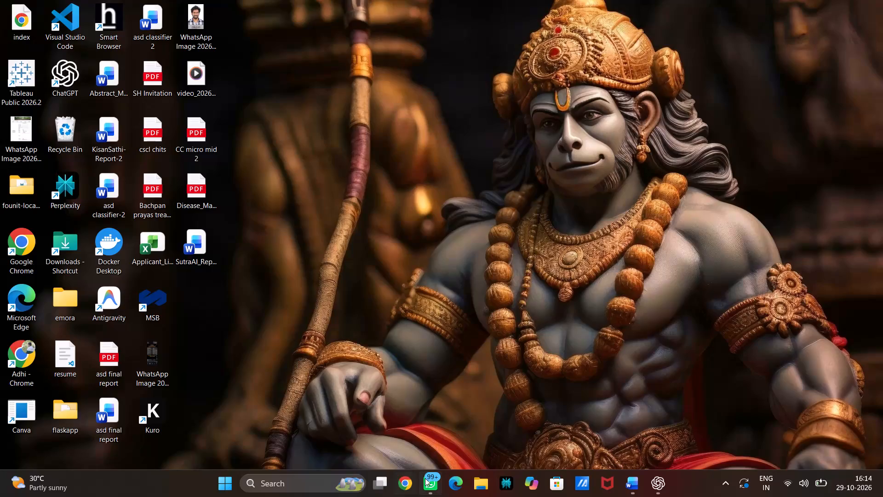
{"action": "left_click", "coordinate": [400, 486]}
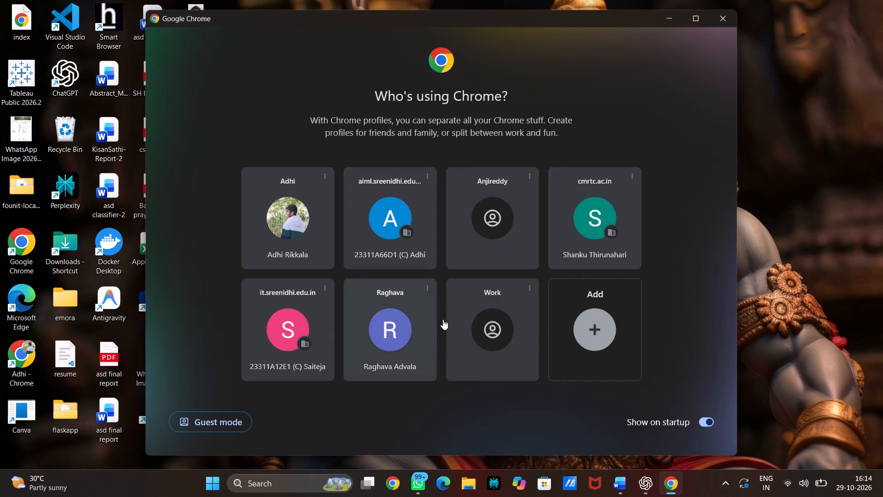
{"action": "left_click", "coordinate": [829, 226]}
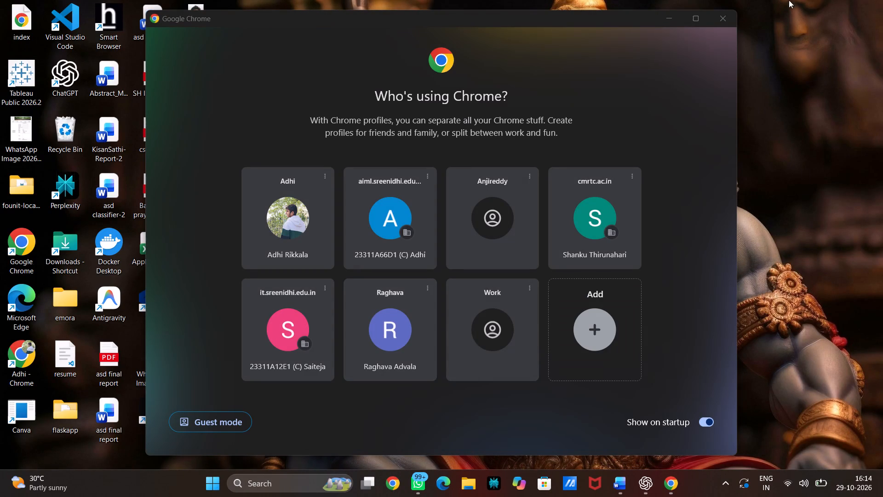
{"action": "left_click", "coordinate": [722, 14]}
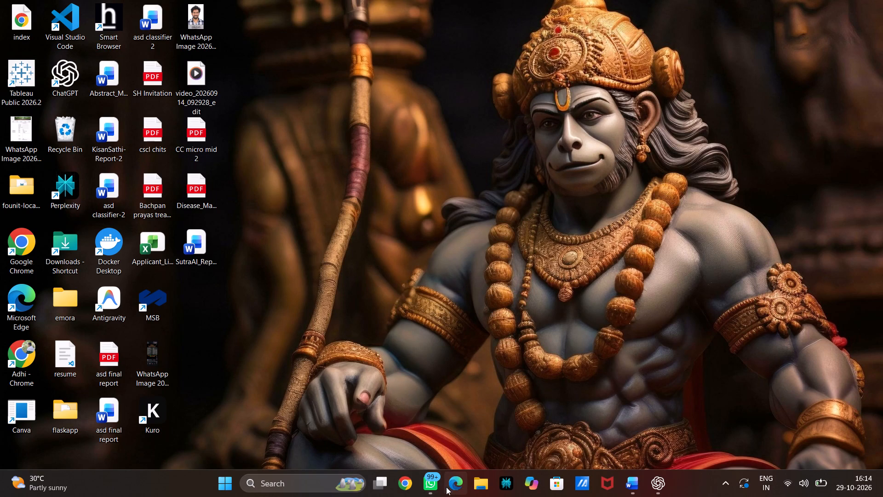
Open the Disease Management System PDF report from the desktop for reference.
{"action": "double_click", "coordinate": [198, 196]}
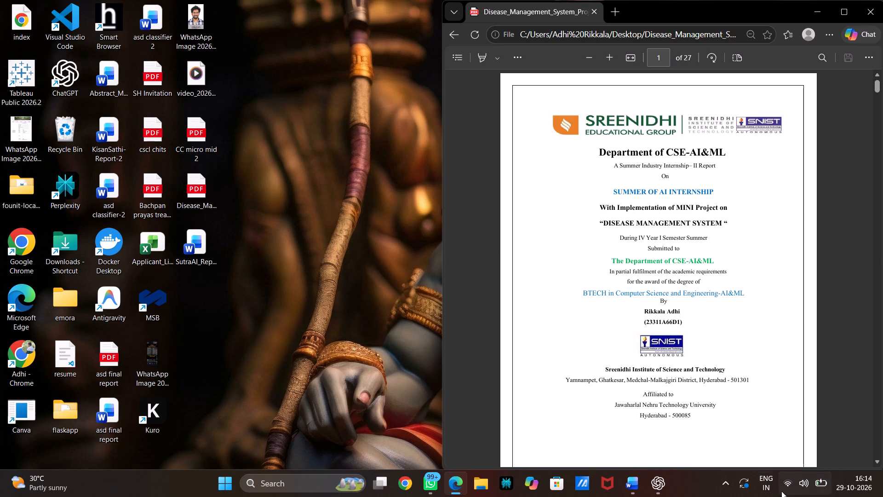
Switch to the ilovepdf_merged (1) report in Word and review its title page, including the guide's name and designation.
{"action": "left_click", "coordinate": [631, 485]}
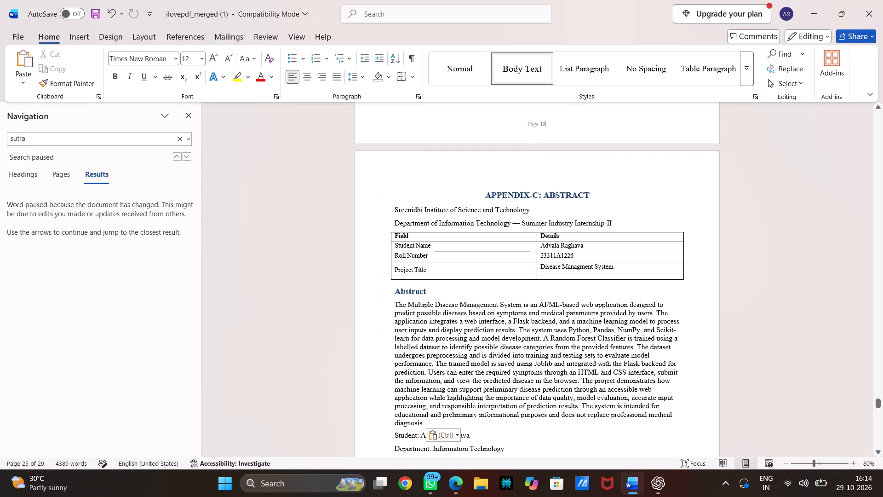
{"action": "scroll", "coordinate": [493, 269], "scroll_direction": "up", "scroll_amount": 8}
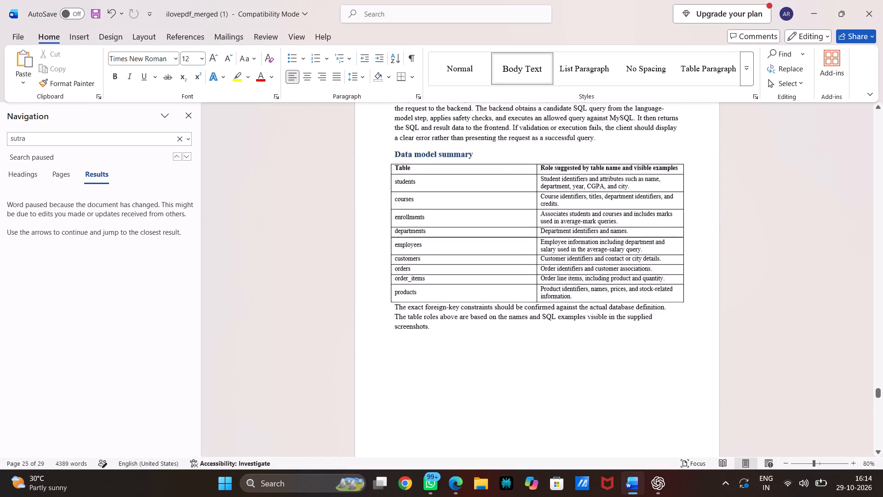
{"action": "scroll", "coordinate": [493, 269], "scroll_direction": "up", "scroll_amount": 7}
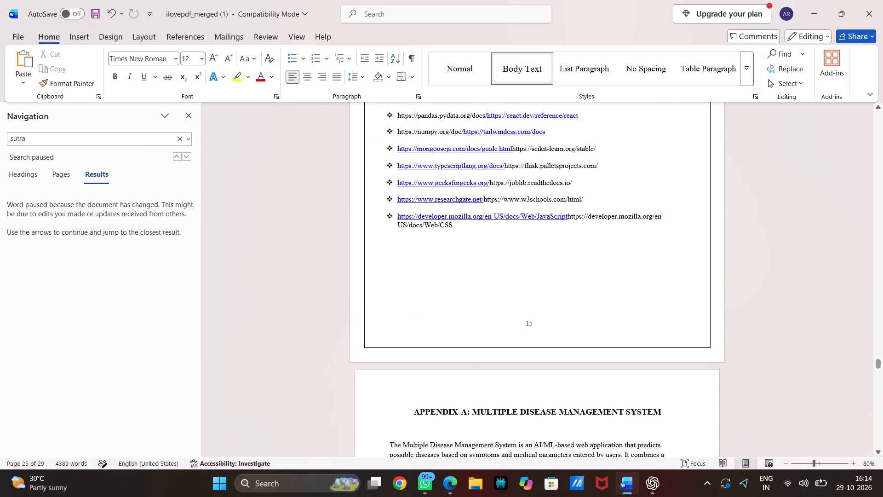
{"action": "scroll", "coordinate": [363, 172], "scroll_direction": "up", "scroll_amount": 20}
{"action": "scroll", "coordinate": [363, 172], "scroll_direction": "up", "scroll_amount": 20}
{"action": "scroll", "coordinate": [363, 172], "scroll_direction": "up", "scroll_amount": 1}
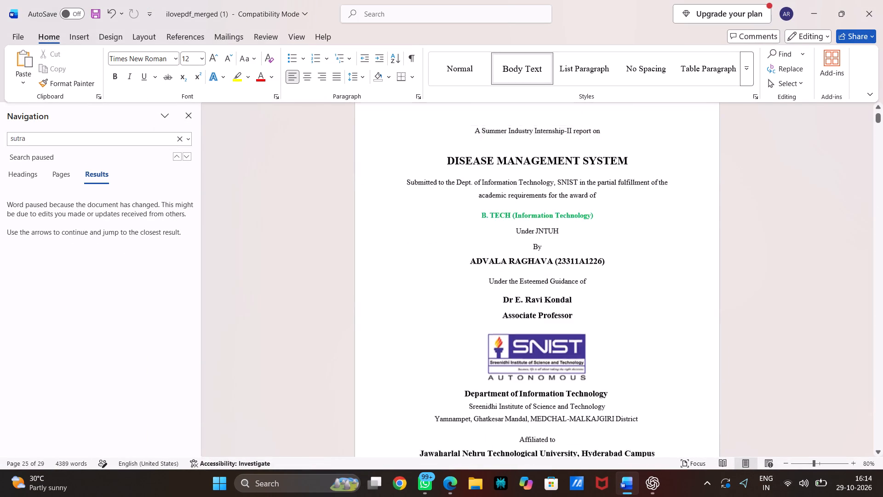
{"action": "scroll", "coordinate": [363, 172], "scroll_direction": "up", "scroll_amount": 14}
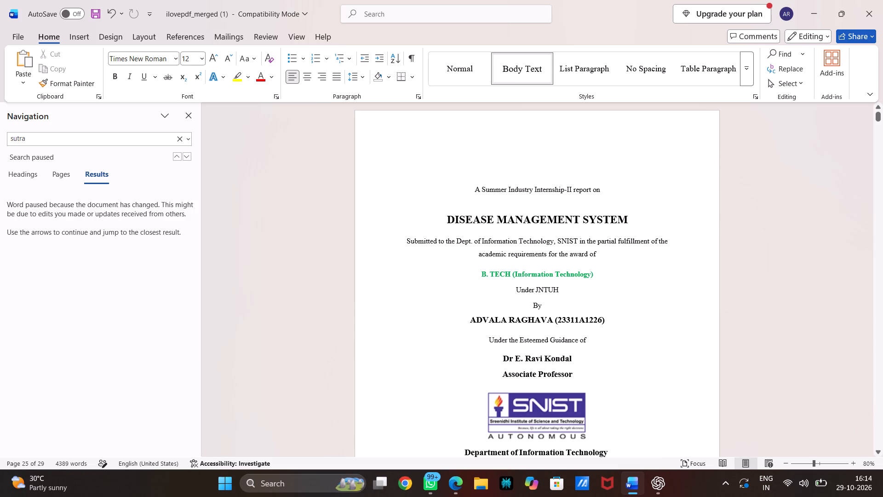
{"action": "key", "text": "Down"}
{"action": "key", "text": "Down"}
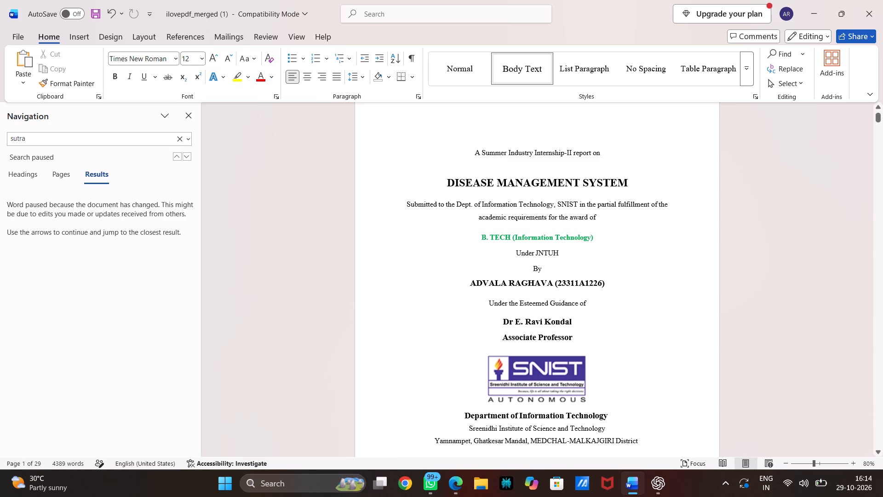
{"action": "key", "text": "Down"}
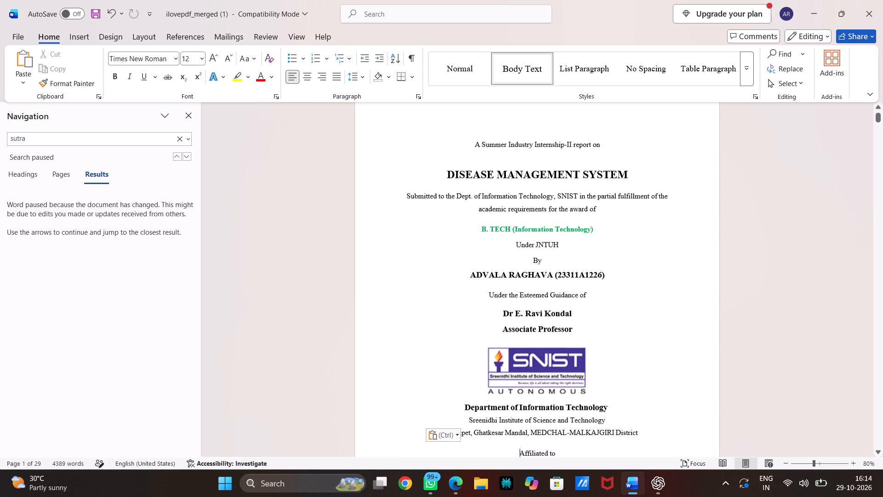
{"action": "key", "text": "Down"}
{"action": "key", "text": "Down"}
{"action": "key", "text": "Down"}
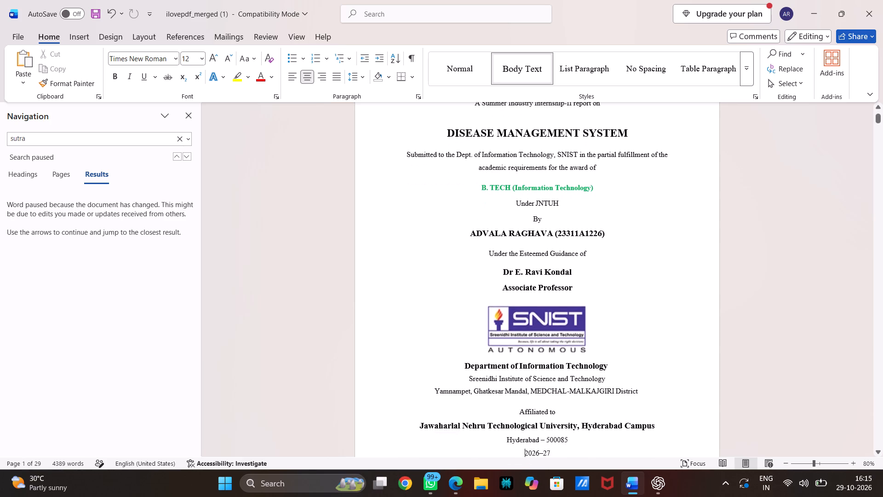
{"action": "key", "text": "Down"}
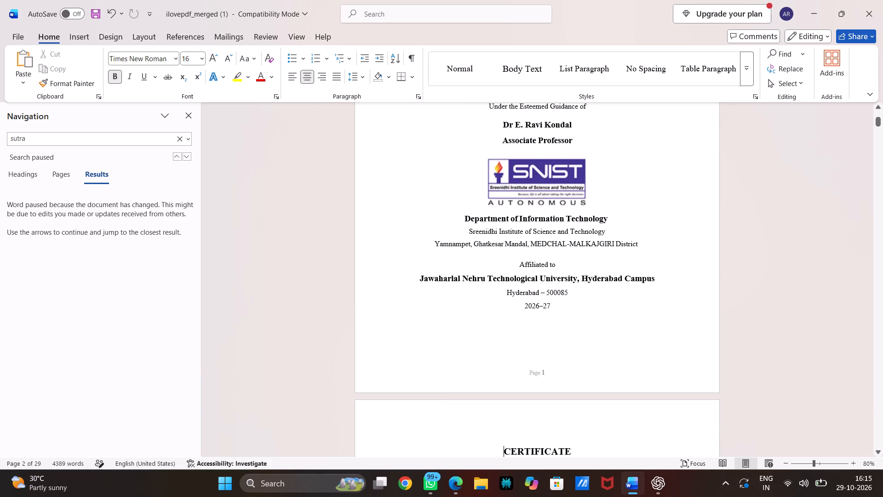
{"action": "scroll", "coordinate": [572, 187], "scroll_direction": "up", "scroll_amount": 1}
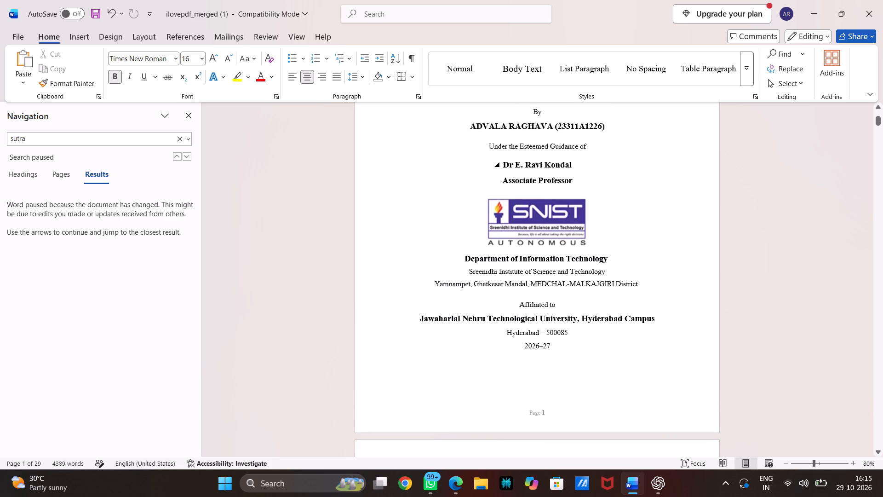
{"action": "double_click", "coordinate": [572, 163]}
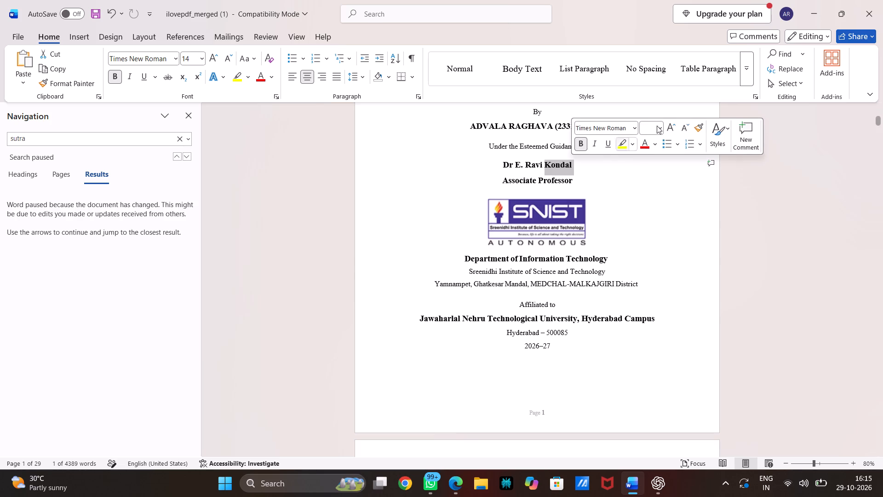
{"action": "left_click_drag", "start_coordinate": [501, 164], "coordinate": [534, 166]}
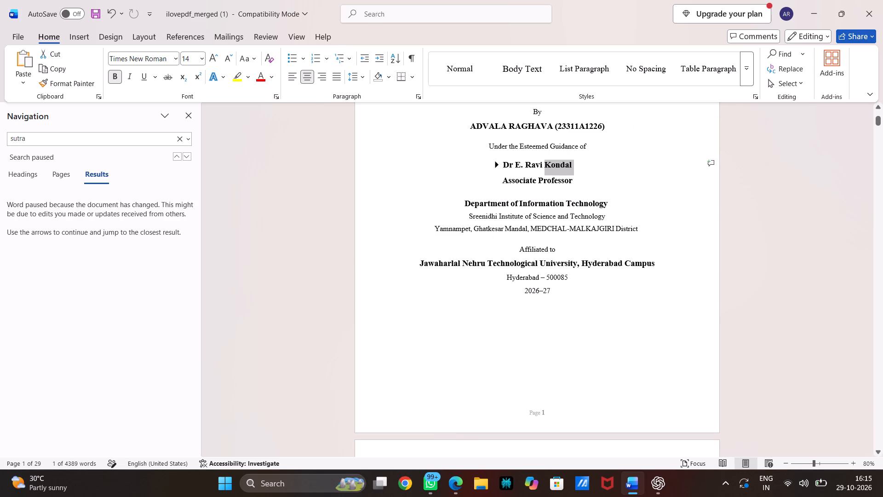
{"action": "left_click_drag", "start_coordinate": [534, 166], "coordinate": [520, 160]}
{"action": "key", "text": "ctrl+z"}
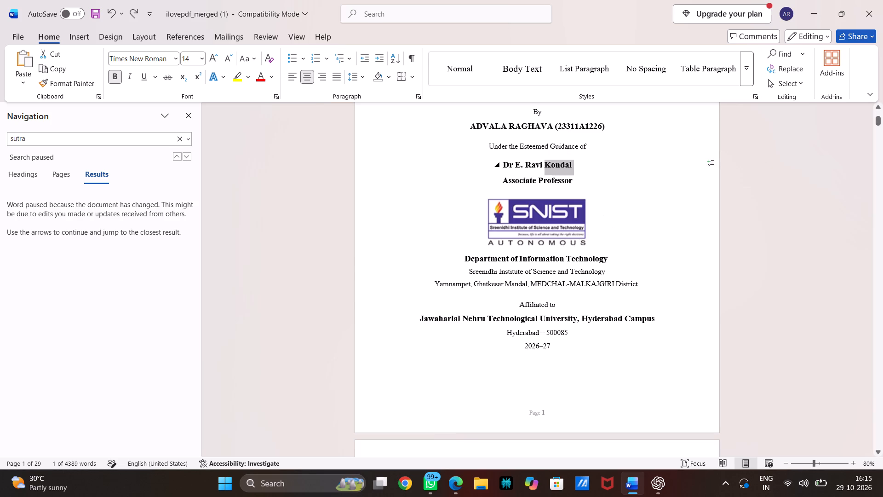
Replace all occurrences of the guide's name copied from the title page with the new guide's name already filled in as the replacement.
{"action": "left_click", "coordinate": [509, 165]}
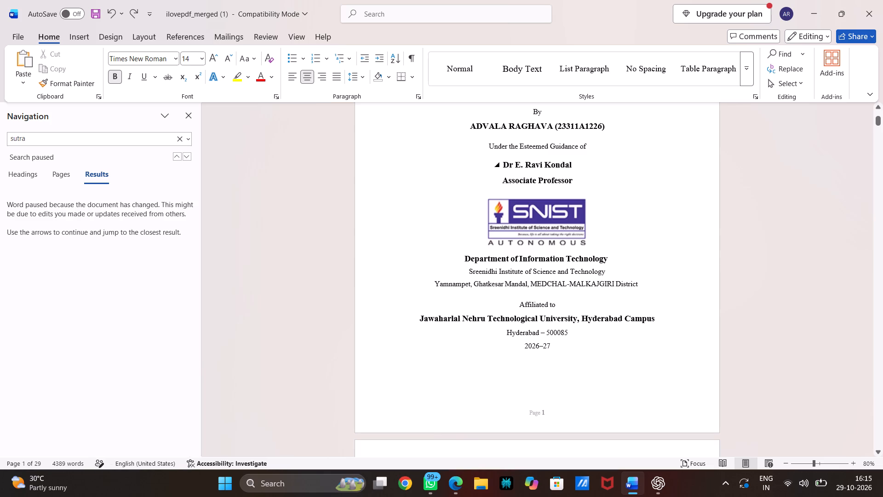
{"action": "left_click", "coordinate": [501, 162]}
{"action": "left_click_drag", "start_coordinate": [501, 162], "coordinate": [598, 160]}
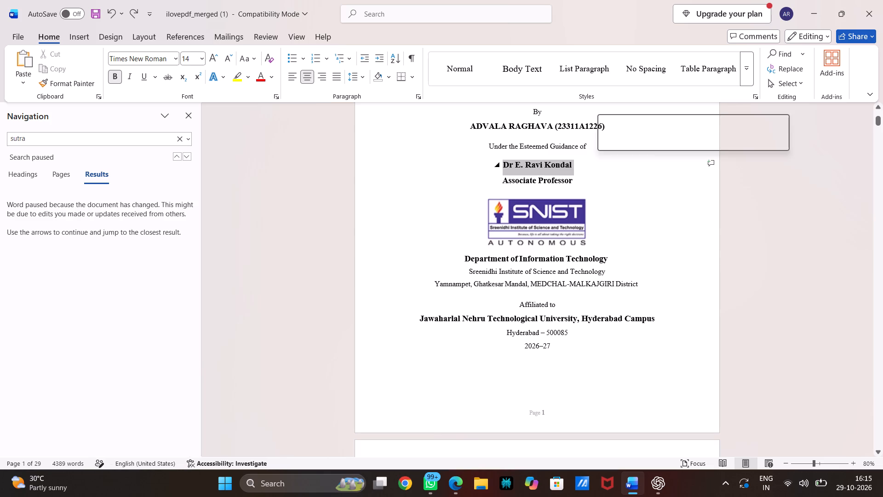
{"action": "key", "text": "ctrl+c"}
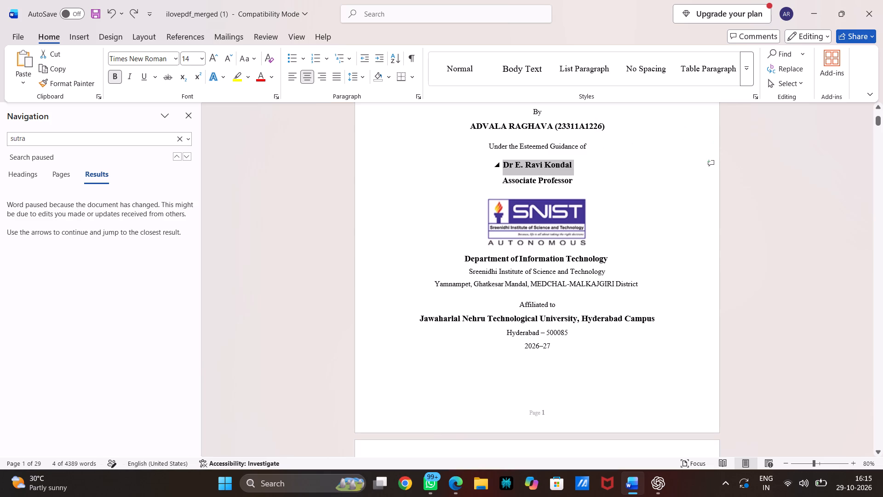
{"action": "left_click", "coordinate": [786, 70]}
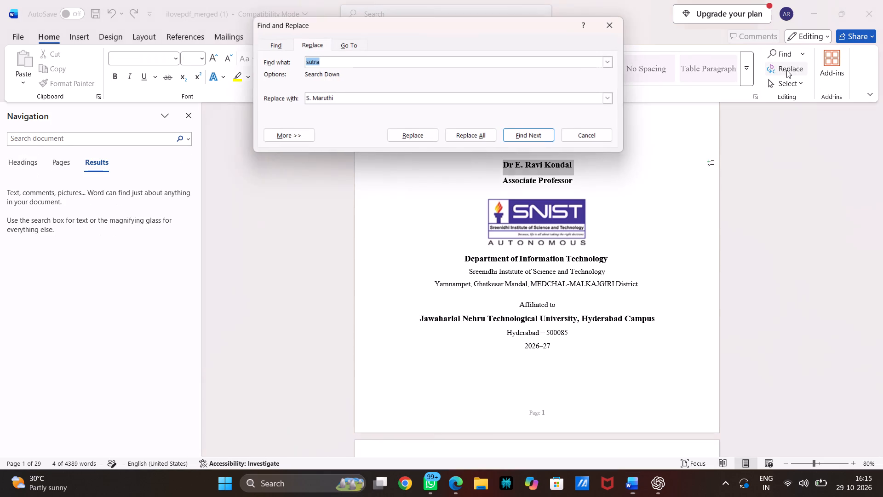
{"action": "left_click", "coordinate": [443, 63]}
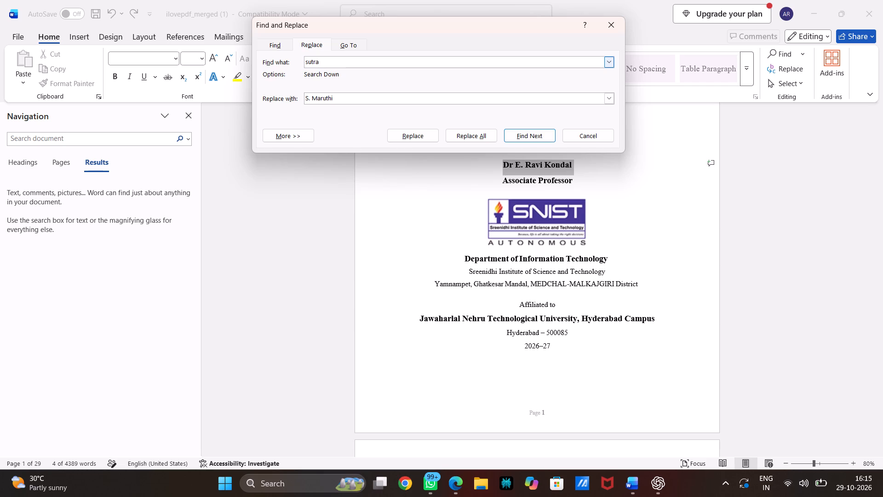
{"action": "key", "text": "BackSpace"}
{"action": "key", "text": "BackSpace"}
{"action": "key", "text": "BackSpace"}
{"action": "key", "text": "BackSpace"}
{"action": "key", "text": "BackSpace"}
{"action": "key", "text": "BackSpace"}
{"action": "key", "text": "BackSpace"}
{"action": "key", "text": "BackSpace"}
{"action": "key", "text": "BackSpace"}
{"action": "key", "text": "BackSpace"}
{"action": "key", "text": "BackSpace"}
{"action": "key", "text": "BackSpace"}
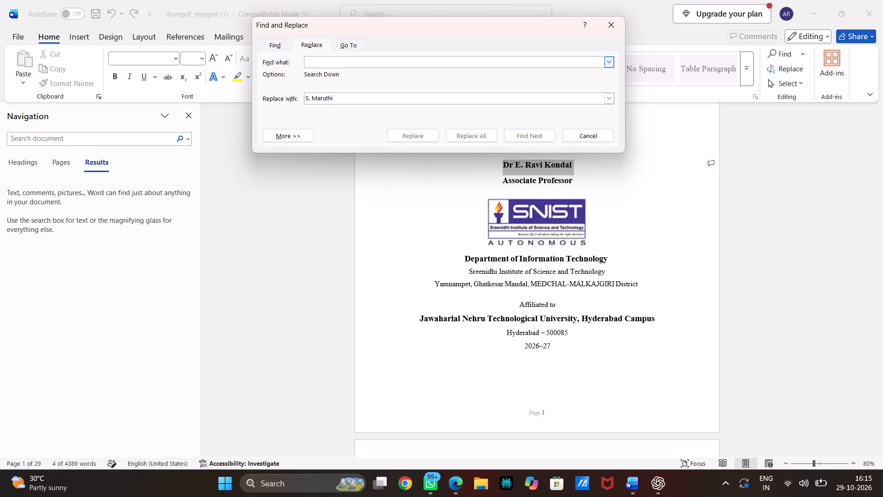
{"action": "key", "text": "ctrl+v"}
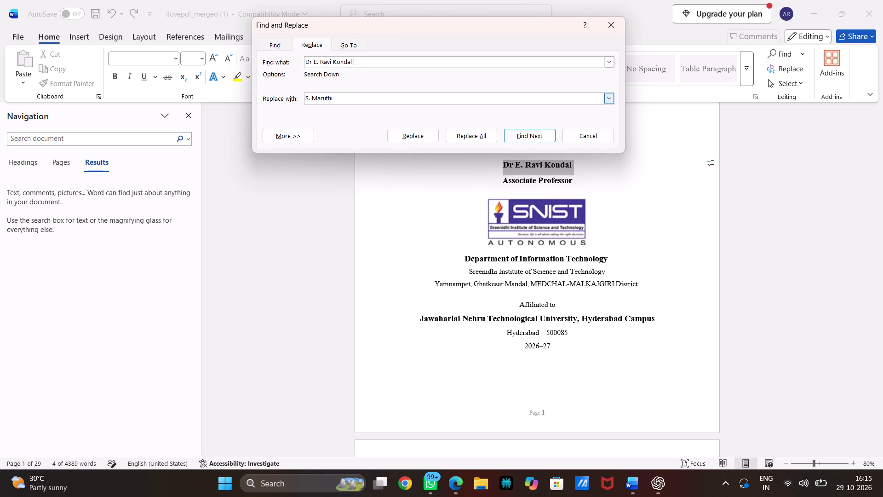
{"action": "left_click", "coordinate": [475, 133]}
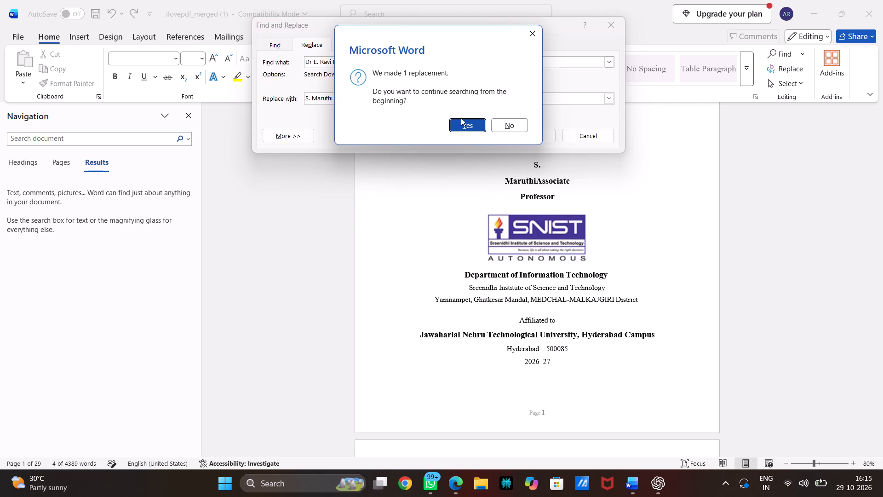
{"action": "left_click", "coordinate": [463, 124]}
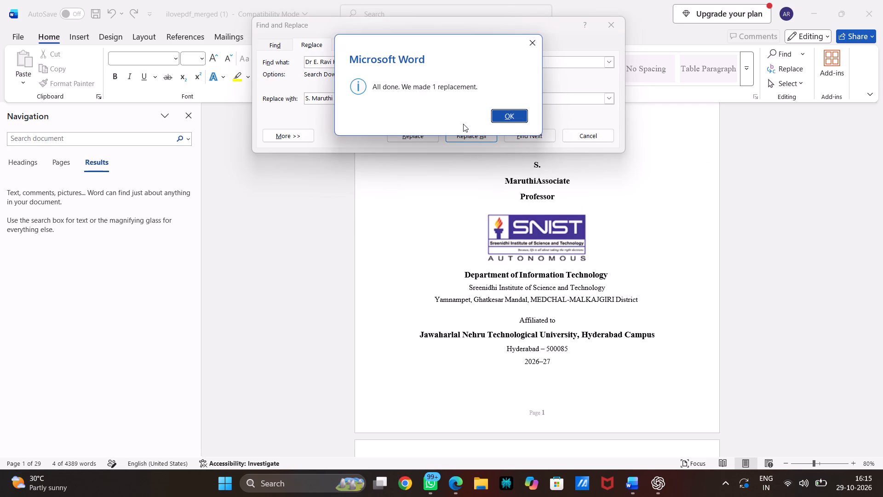
{"action": "left_click", "coordinate": [508, 116]}
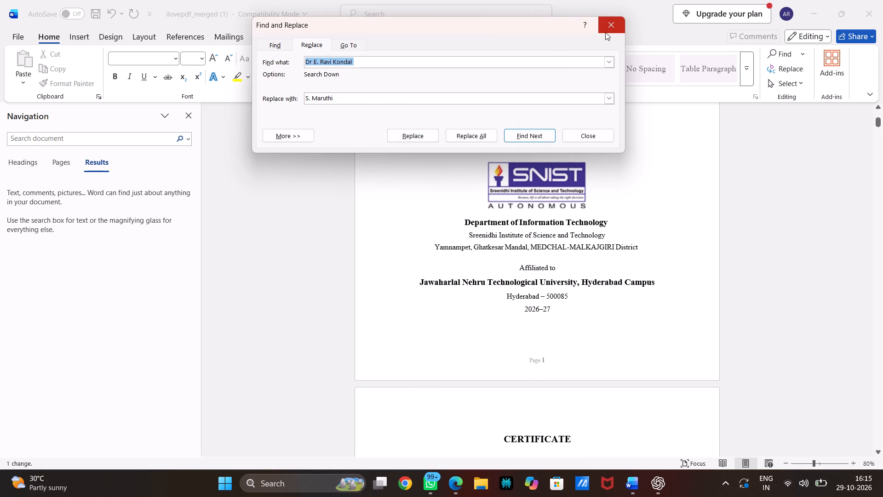
{"action": "left_click", "coordinate": [616, 23]}
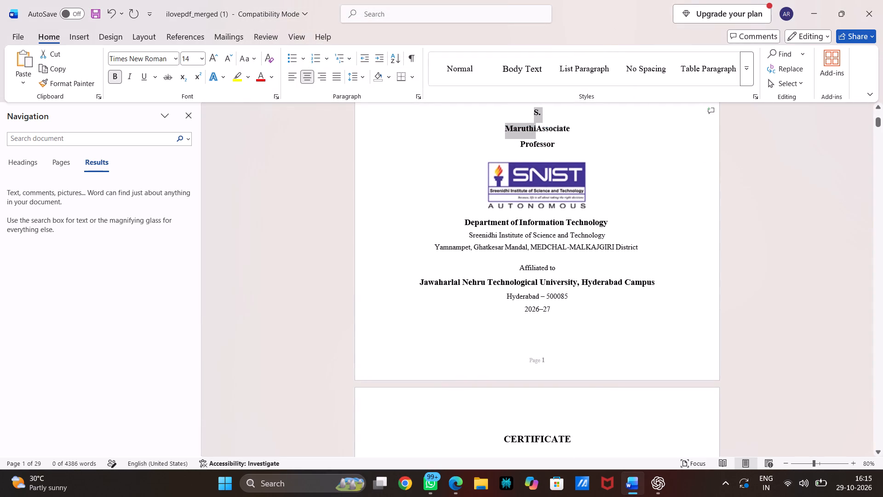
Fix the title page line breaks so the new guide's name sits on one line with "Associate Professor" on its own line below.
{"action": "scroll", "coordinate": [583, 157], "scroll_direction": "up", "scroll_amount": 1}
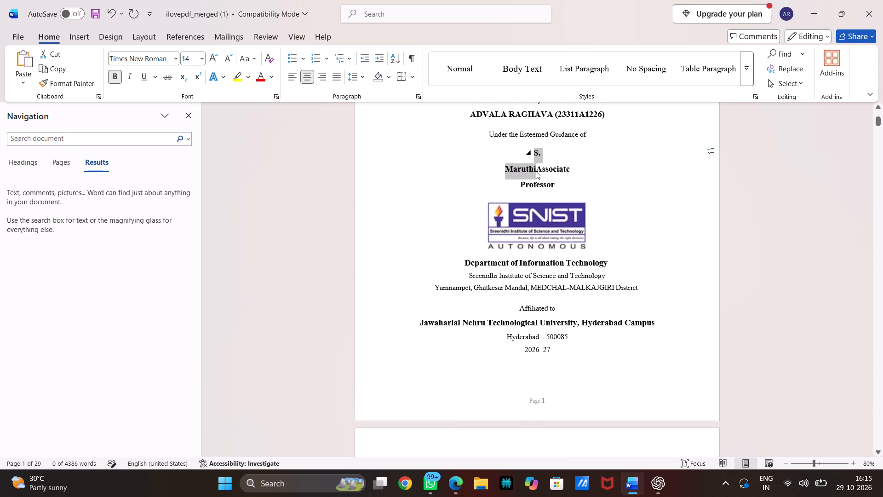
{"action": "left_click", "coordinate": [537, 169]}
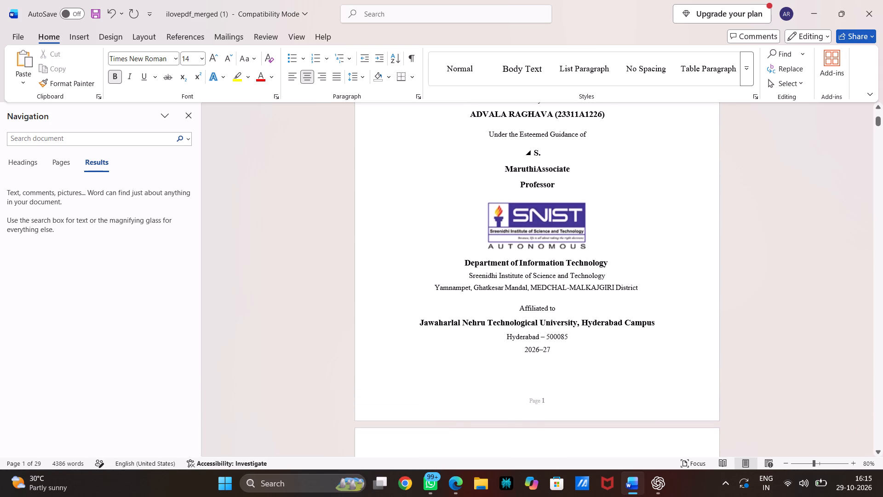
{"action": "key", "text": "Left"}
{"action": "key", "text": "Left"}
{"action": "key", "text": "Left"}
{"action": "key", "text": "Left"}
{"action": "key", "text": "Left"}
{"action": "key", "text": "Left"}
{"action": "key", "text": "Left"}
{"action": "key", "text": "BackSpace"}
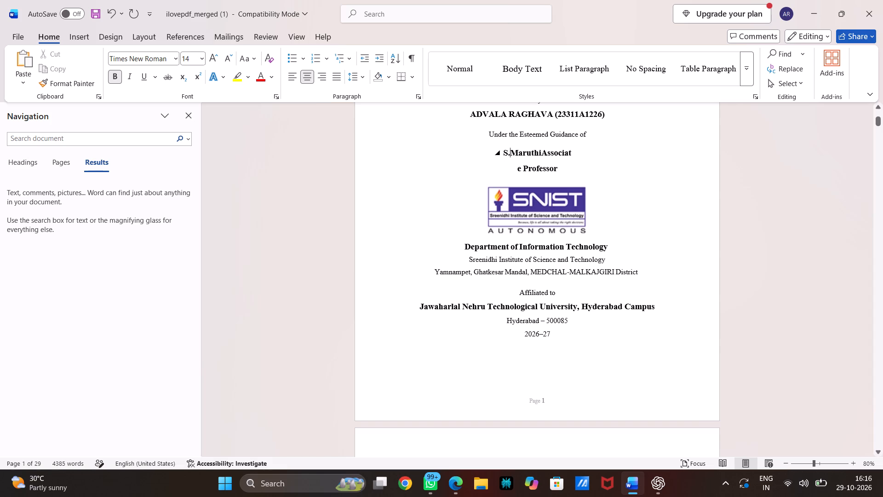
{"action": "left_click", "coordinate": [543, 150]}
{"action": "key", "text": "Return"}
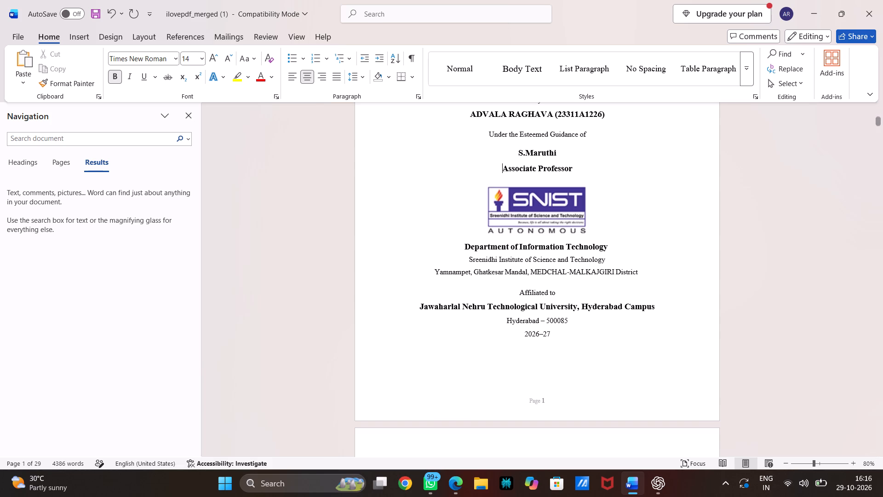
Review the Certificate page, checking the certification text and the names and designations in the Internal Guide, Project Co-Ordinator and HOD signature blocks.
{"action": "scroll", "coordinate": [620, 209], "scroll_direction": "down", "scroll_amount": 1}
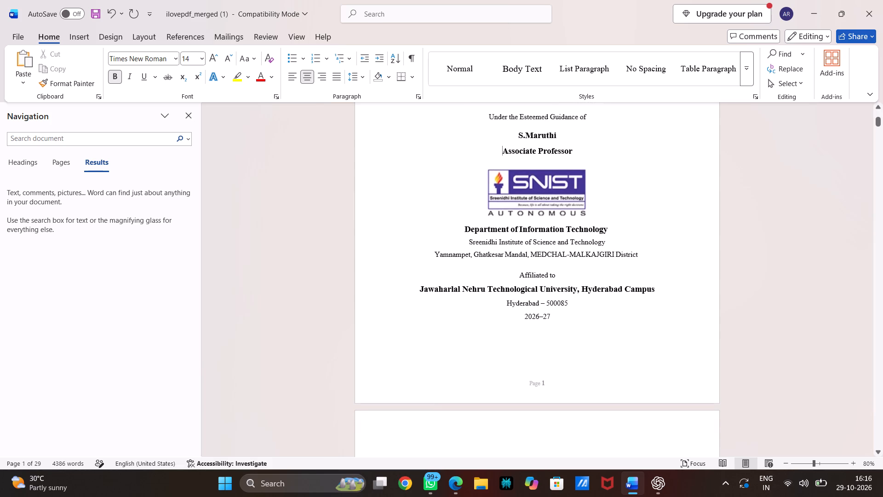
{"action": "scroll", "coordinate": [620, 209], "scroll_direction": "down", "scroll_amount": 2}
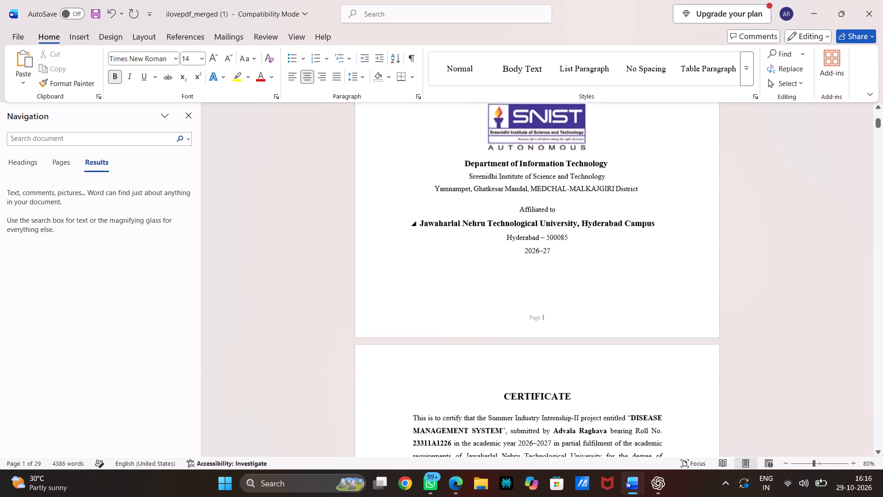
{"action": "scroll", "coordinate": [620, 209], "scroll_direction": "down", "scroll_amount": 2}
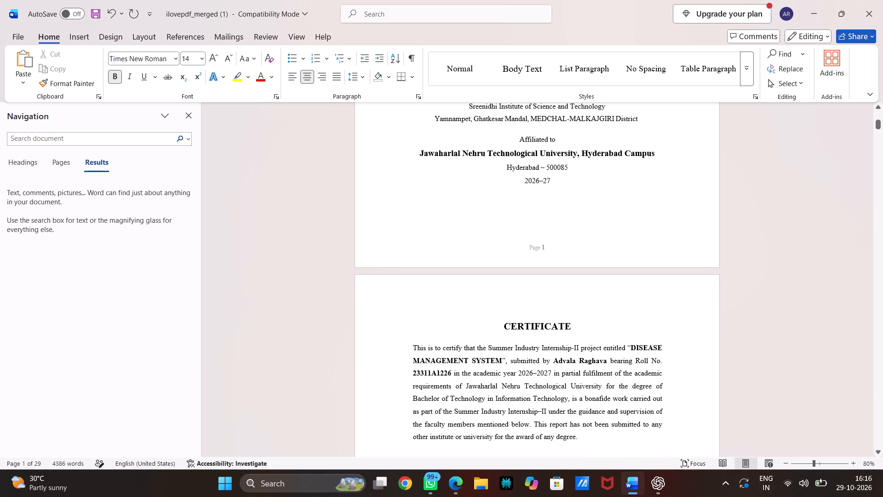
{"action": "scroll", "coordinate": [620, 209], "scroll_direction": "down", "scroll_amount": 1}
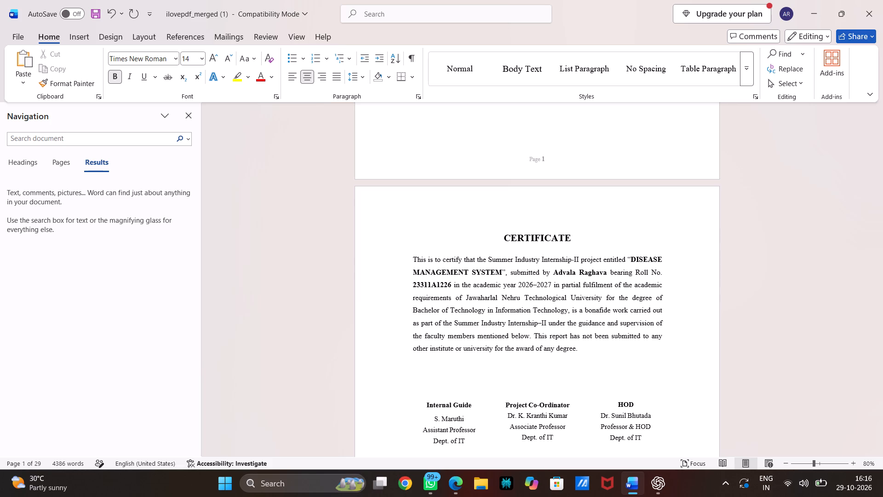
{"action": "scroll", "coordinate": [620, 209], "scroll_direction": "down", "scroll_amount": 1}
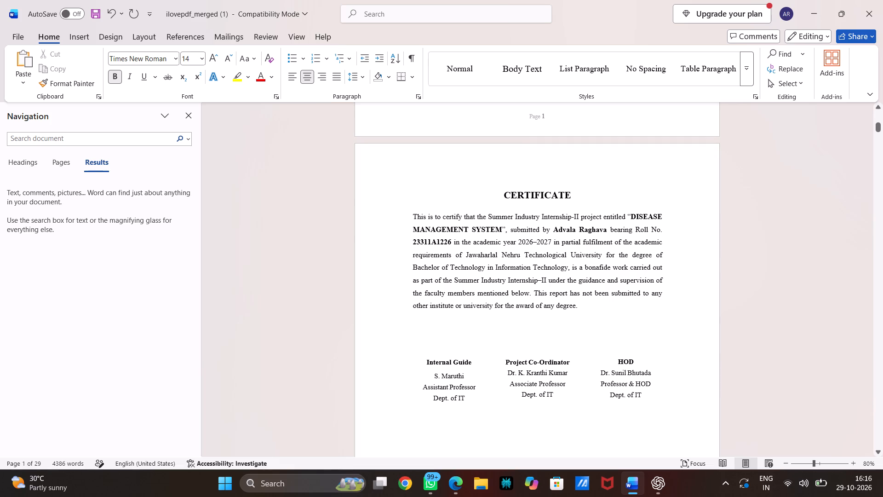
{"action": "scroll", "coordinate": [620, 209], "scroll_direction": "down", "scroll_amount": 1}
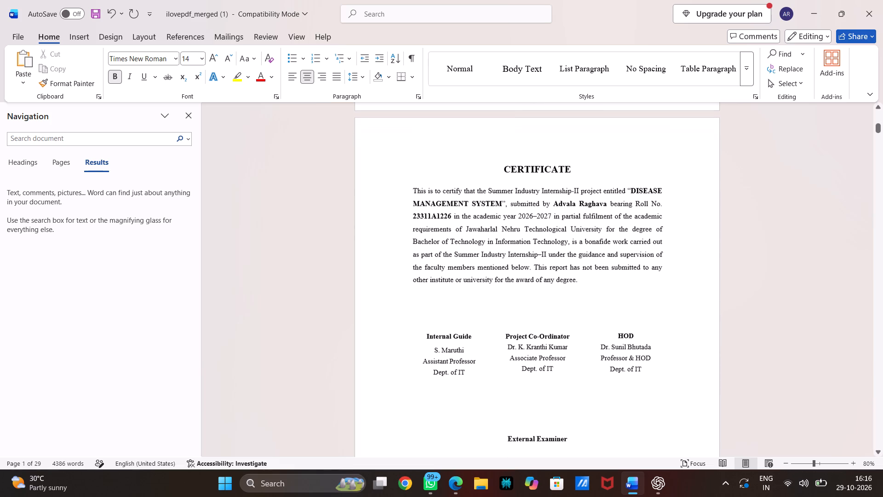
{"action": "scroll", "coordinate": [620, 209], "scroll_direction": "down", "scroll_amount": 1}
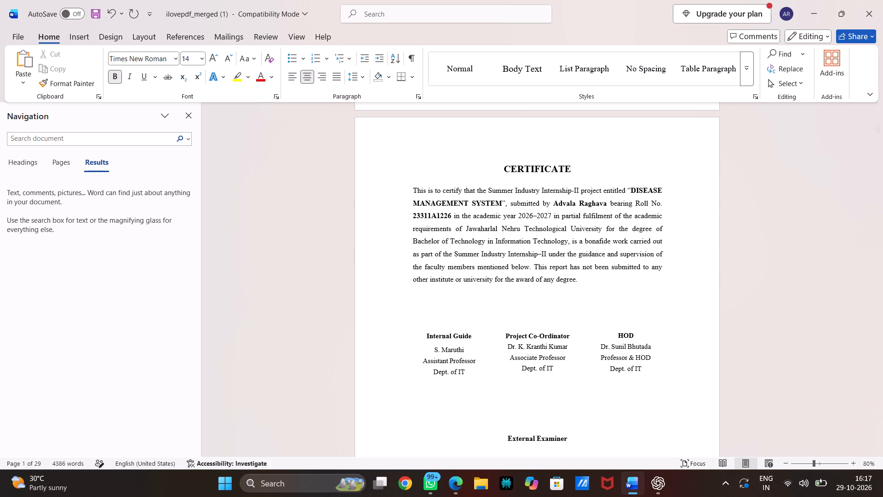
{"action": "scroll", "coordinate": [563, 250], "scroll_direction": "down", "scroll_amount": 1}
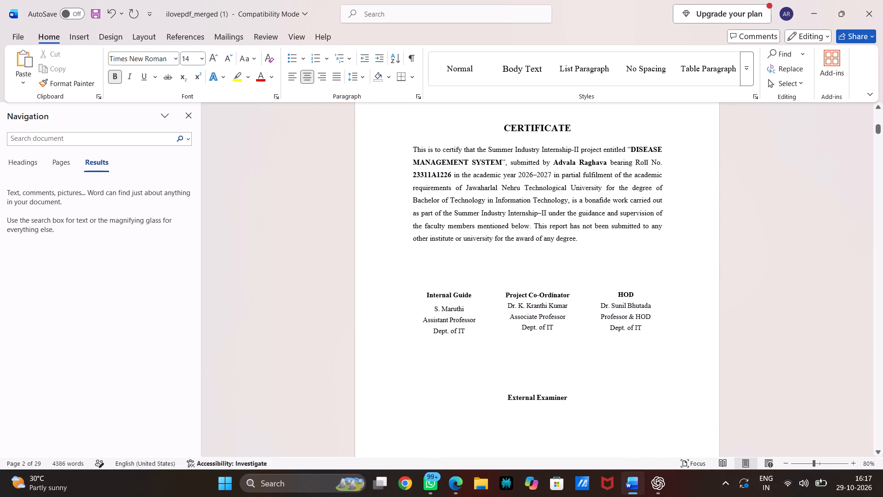
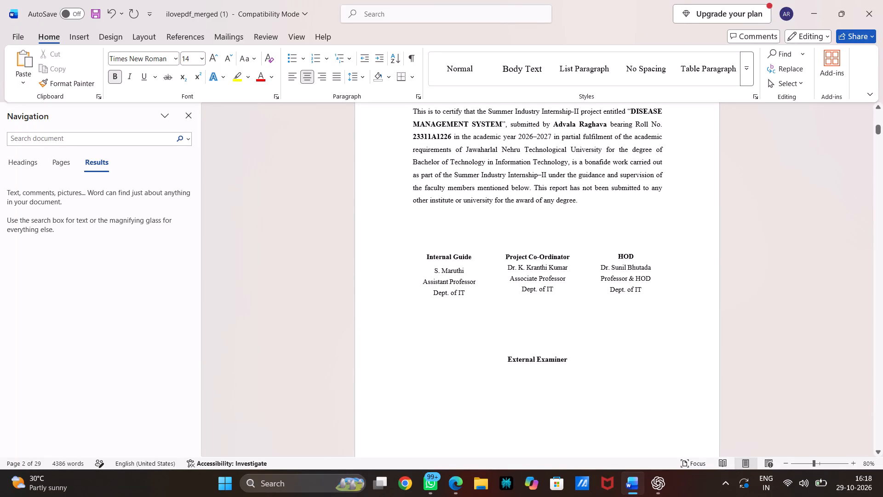
Continue reviewing the Certificate page through the signature blocks and the External Examiner line to the end of the page.
{"action": "scroll", "coordinate": [512, 281], "scroll_direction": "down", "scroll_amount": 1}
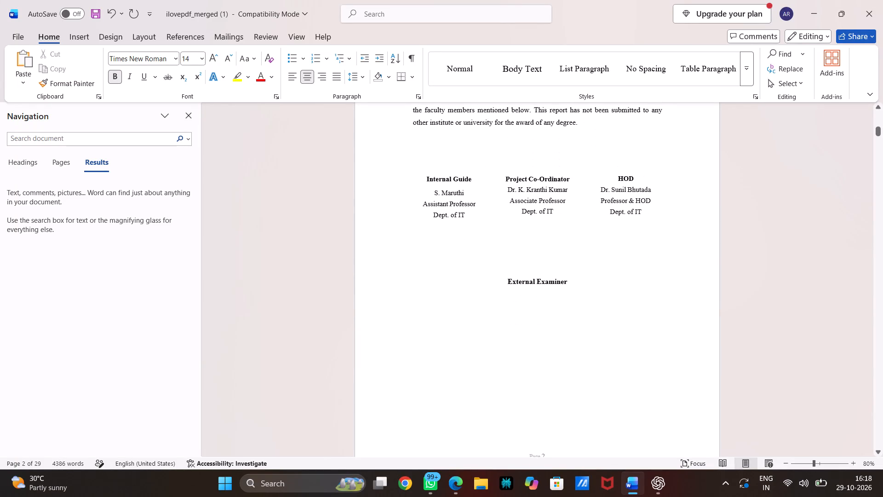
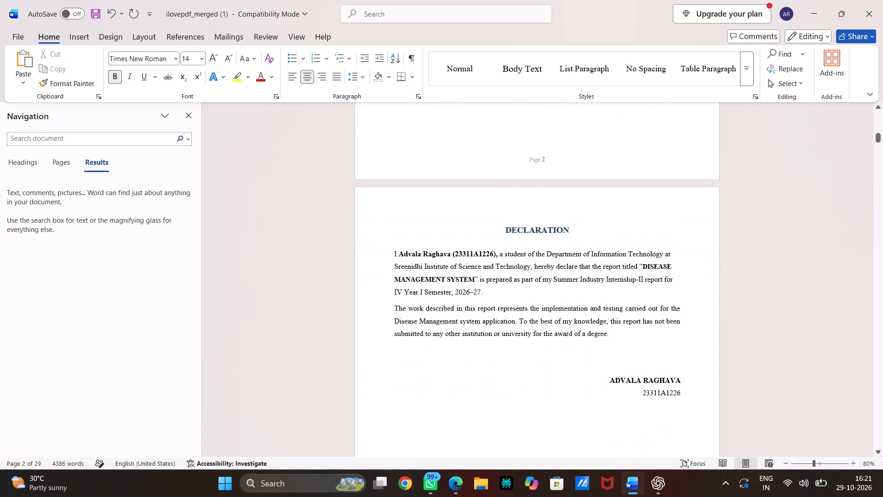
Review the Declaration page, from the student's statement and project title through the signature block to the end of the page.
{"action": "scroll", "coordinate": [512, 281], "scroll_direction": "down", "scroll_amount": 1}
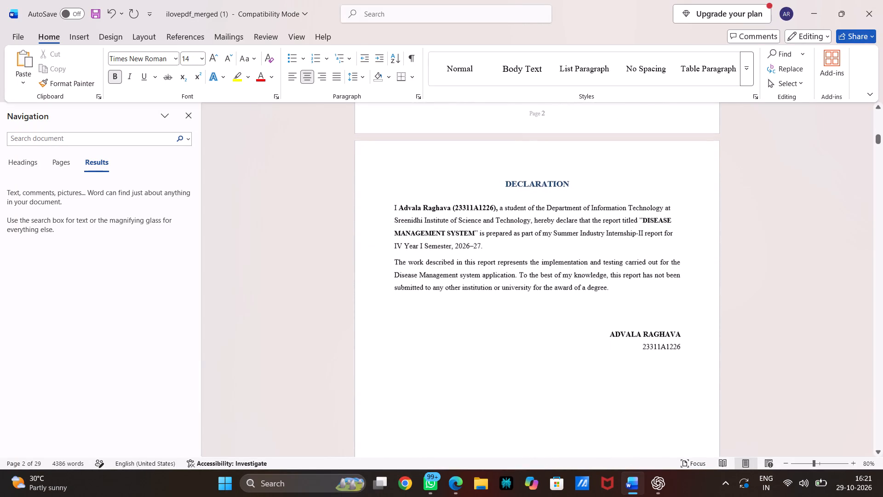
{"action": "scroll", "coordinate": [512, 281], "scroll_direction": "down", "scroll_amount": 1}
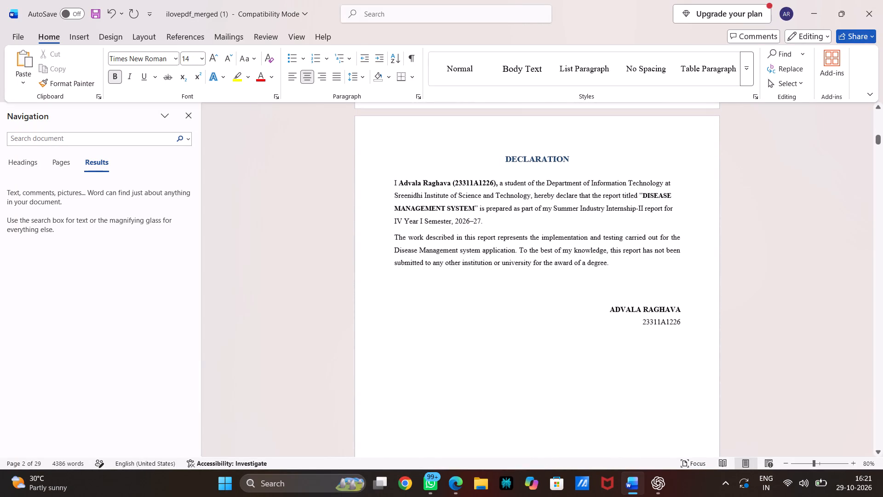
{"action": "scroll", "coordinate": [512, 281], "scroll_direction": "down", "scroll_amount": 1}
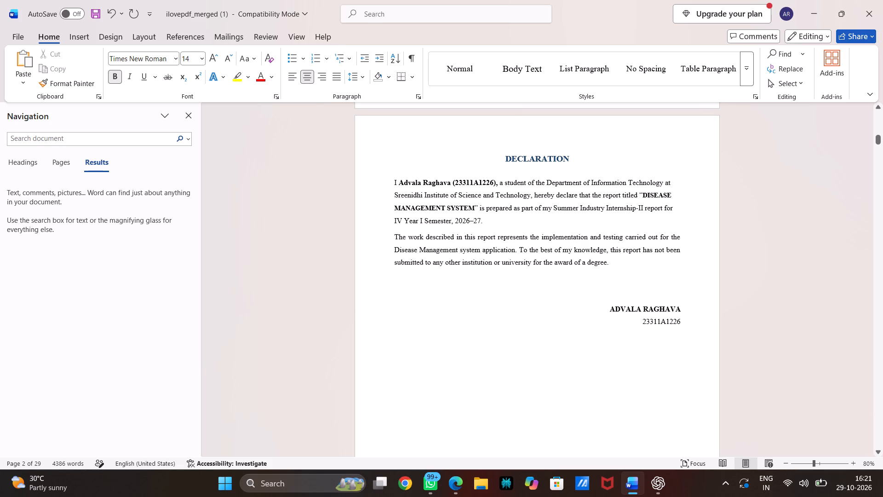
{"action": "scroll", "coordinate": [512, 281], "scroll_direction": "down", "scroll_amount": 1}
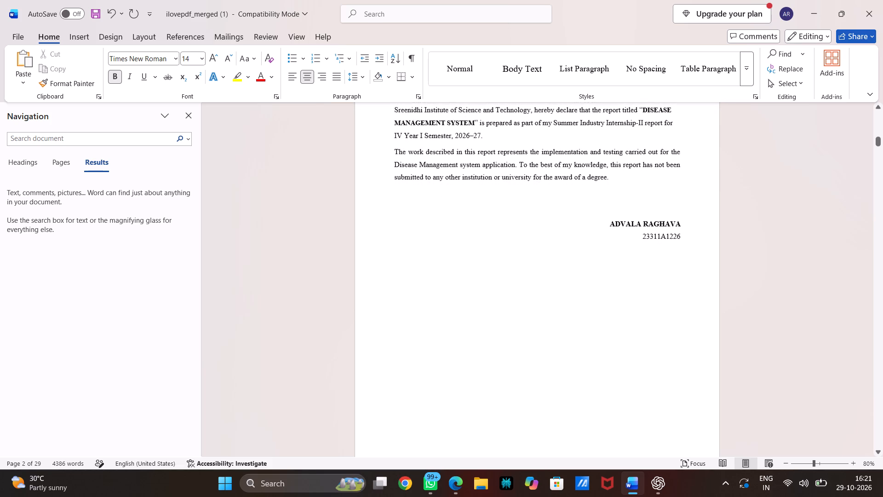
{"action": "scroll", "coordinate": [512, 281], "scroll_direction": "down", "scroll_amount": 4}
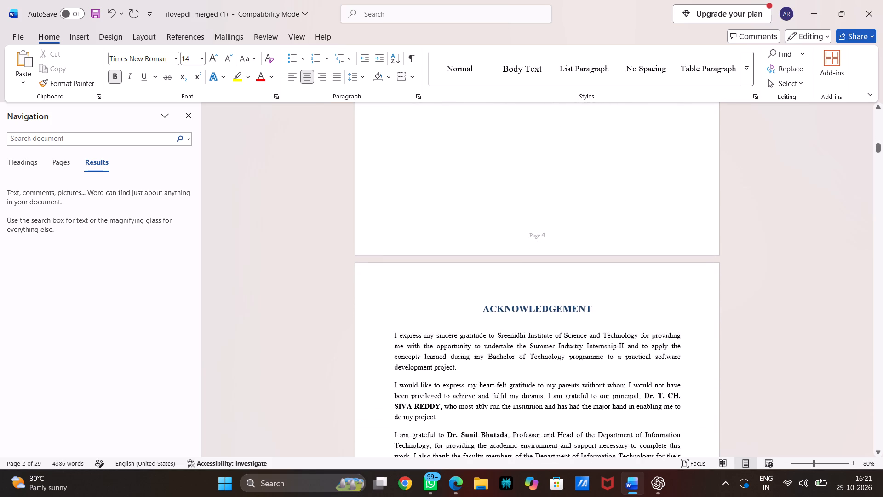
Read through the Acknowledgement page, checking the principal, department head, coordinator and internal guide paragraphs and the closing signature.
{"action": "scroll", "coordinate": [512, 281], "scroll_direction": "down", "scroll_amount": 1}
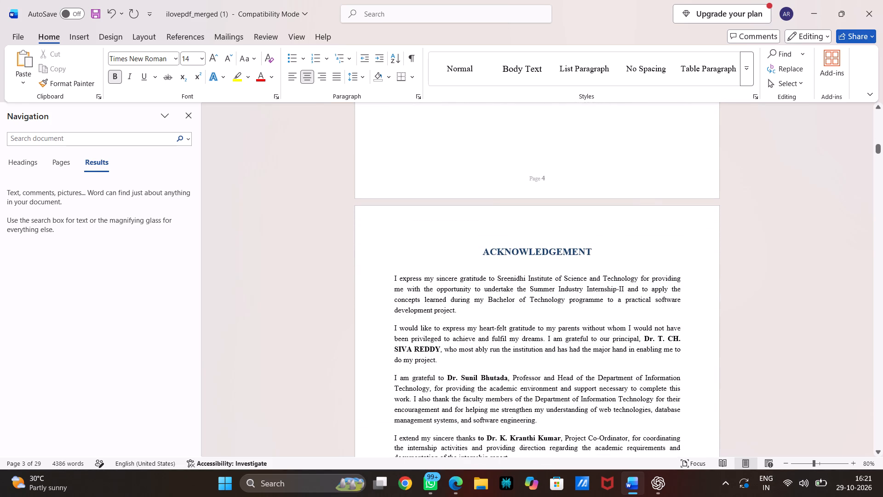
{"action": "scroll", "coordinate": [512, 281], "scroll_direction": "down", "scroll_amount": 1}
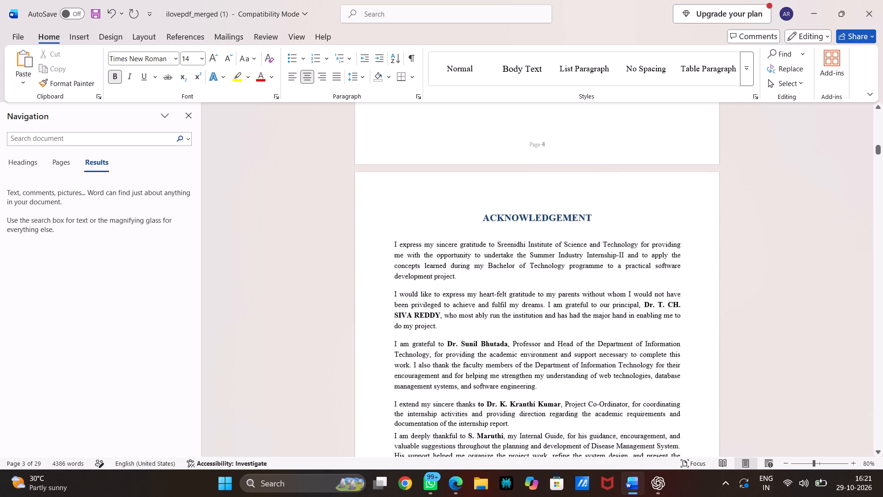
{"action": "scroll", "coordinate": [512, 281], "scroll_direction": "down", "scroll_amount": 1}
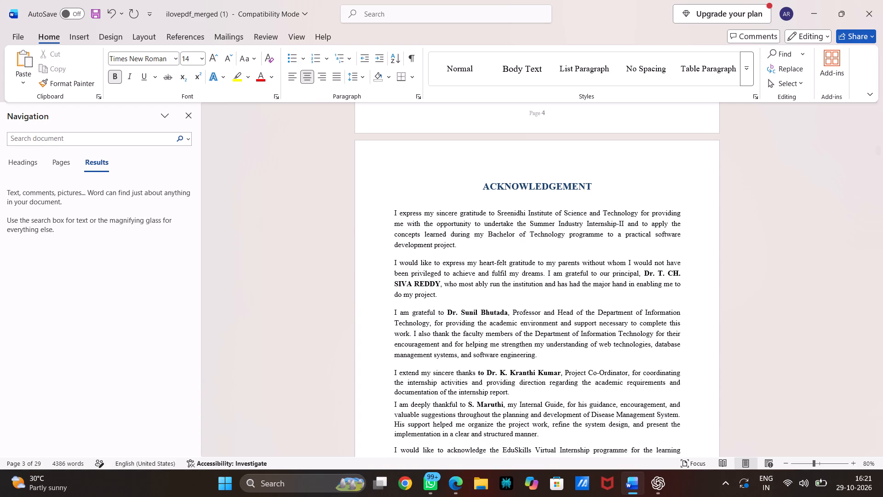
{"action": "scroll", "coordinate": [509, 267], "scroll_direction": "down", "scroll_amount": 3}
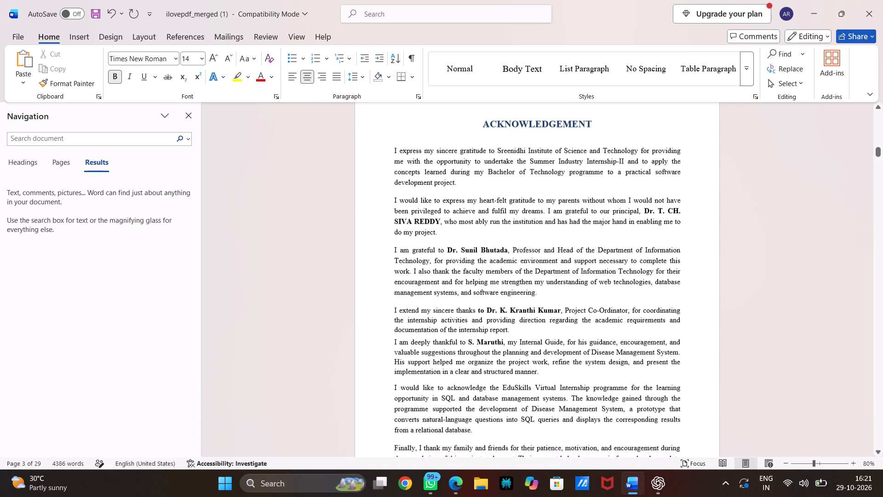
{"action": "scroll", "coordinate": [509, 267], "scroll_direction": "down", "scroll_amount": 2}
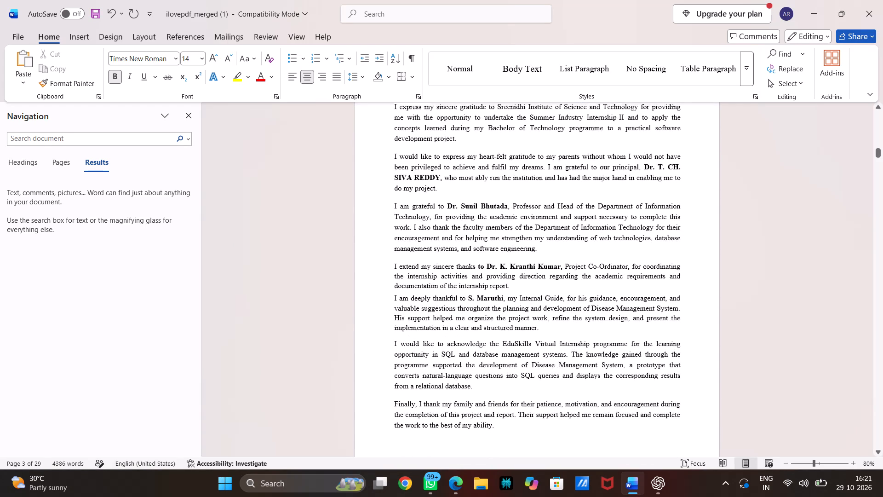
{"action": "scroll", "coordinate": [509, 267], "scroll_direction": "down", "scroll_amount": 2}
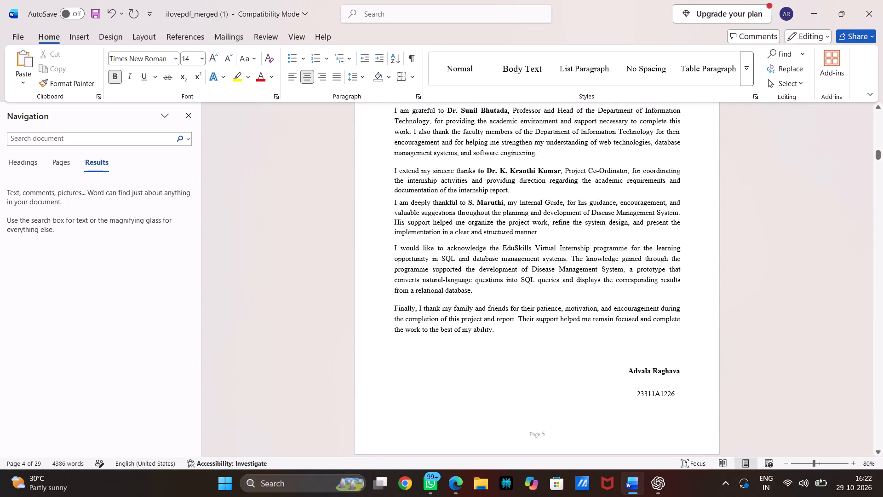
{"action": "scroll", "coordinate": [503, 246], "scroll_direction": "down", "scroll_amount": 2}
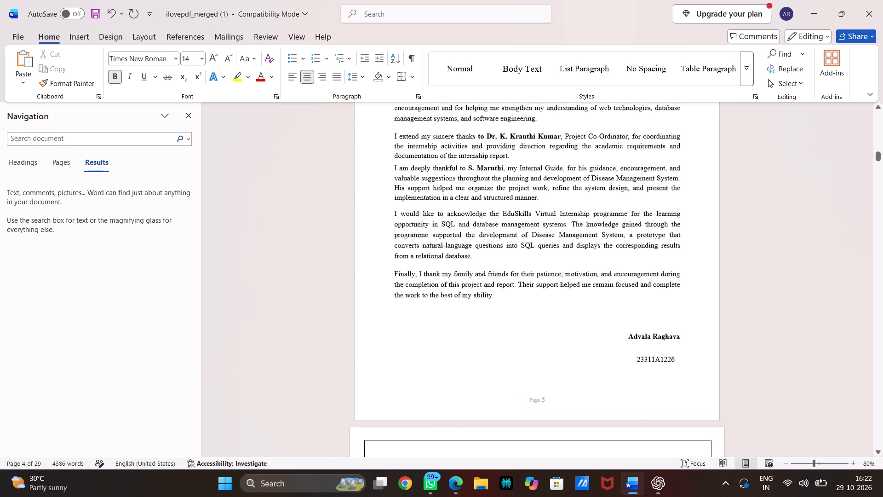
Look over the pages following the Acknowledgement as far as the Index, and return to the blank bordered page before the Abstract.
{"action": "scroll", "coordinate": [503, 246], "scroll_direction": "down", "scroll_amount": 6}
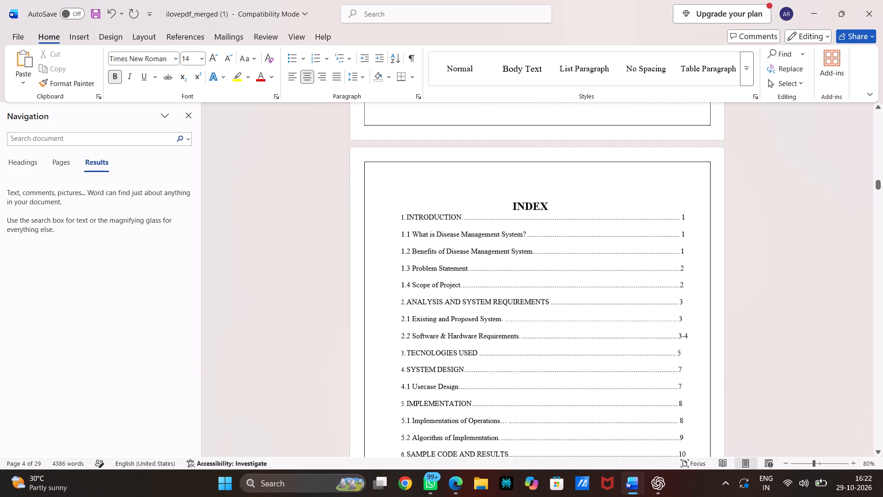
{"action": "scroll", "coordinate": [503, 246], "scroll_direction": "up", "scroll_amount": 10}
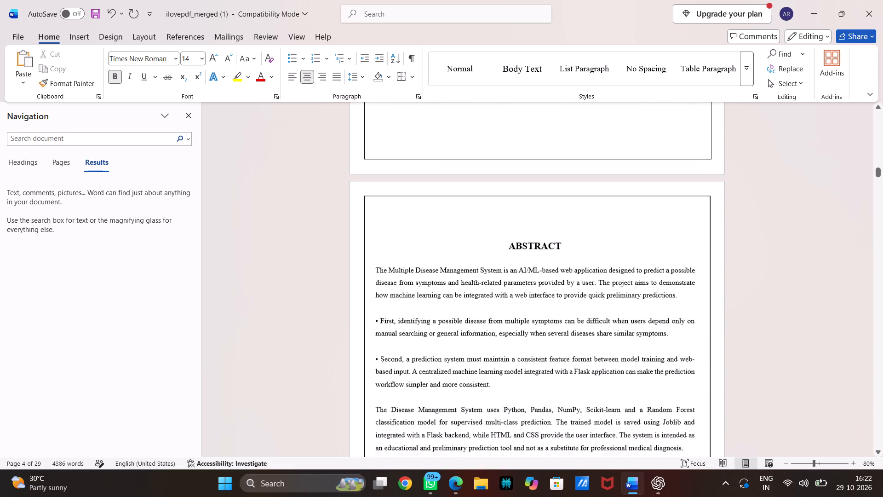
{"action": "scroll", "coordinate": [503, 246], "scroll_direction": "up", "scroll_amount": 6}
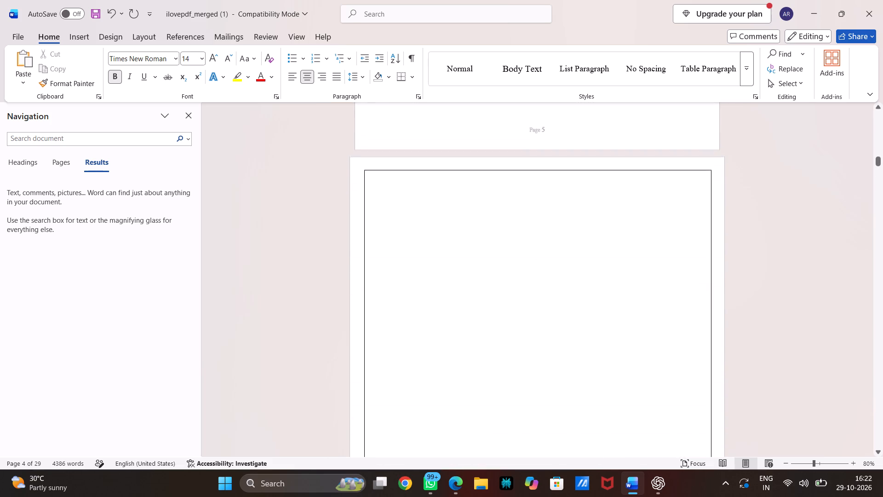
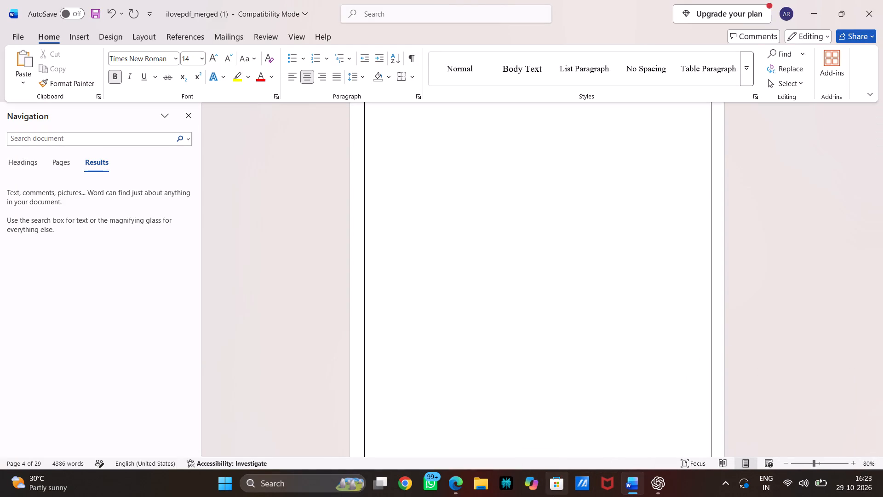
Switch to File Explorer to locate the saved CodSoft certificate image.
{"action": "left_click", "coordinate": [482, 480]}
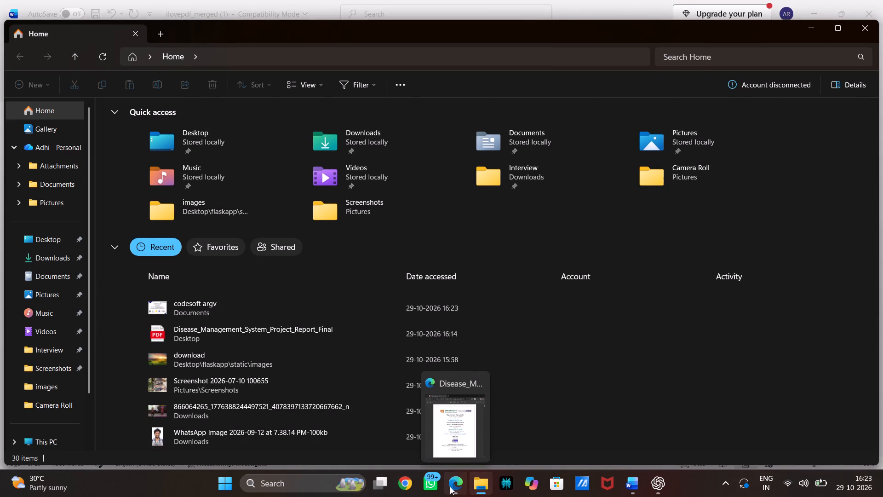
Switch to Edge, look over the title page of the Disease Management System report PDF, and close it.
{"action": "left_click", "coordinate": [451, 447]}
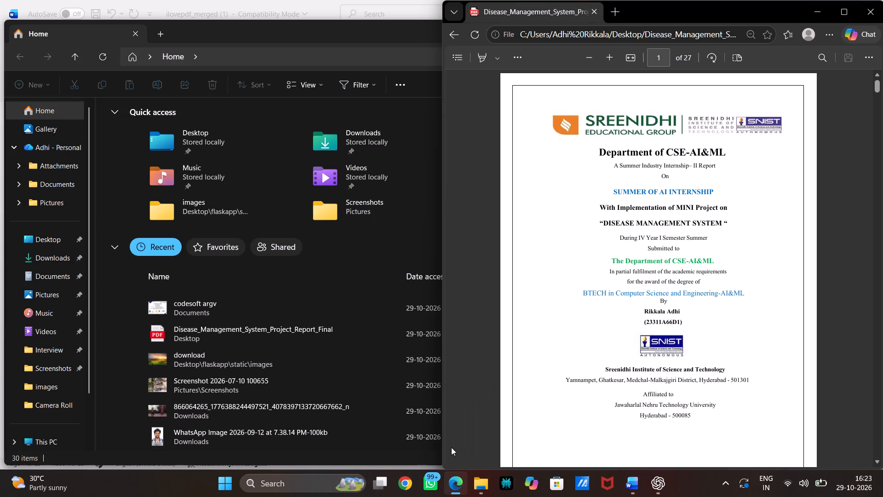
{"action": "scroll", "coordinate": [668, 407], "scroll_direction": "down", "scroll_amount": 1}
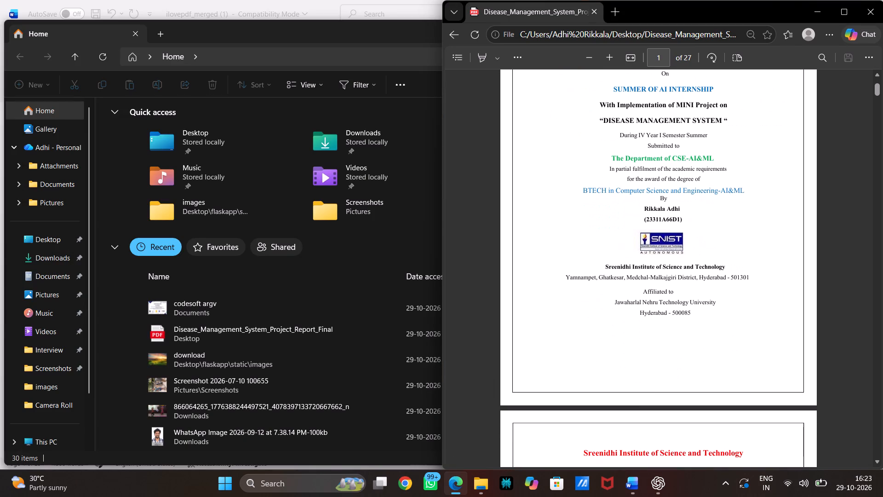
{"action": "scroll", "coordinate": [668, 407], "scroll_direction": "down", "scroll_amount": 1}
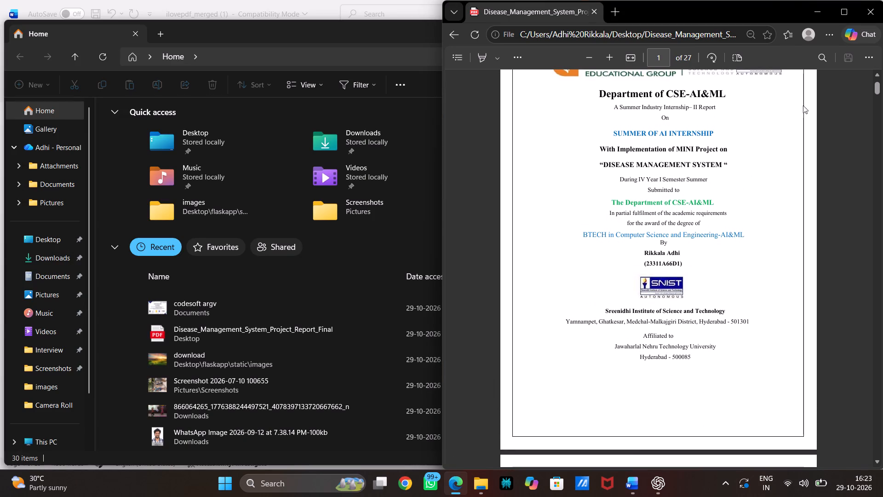
{"action": "left_click", "coordinate": [872, 9]}
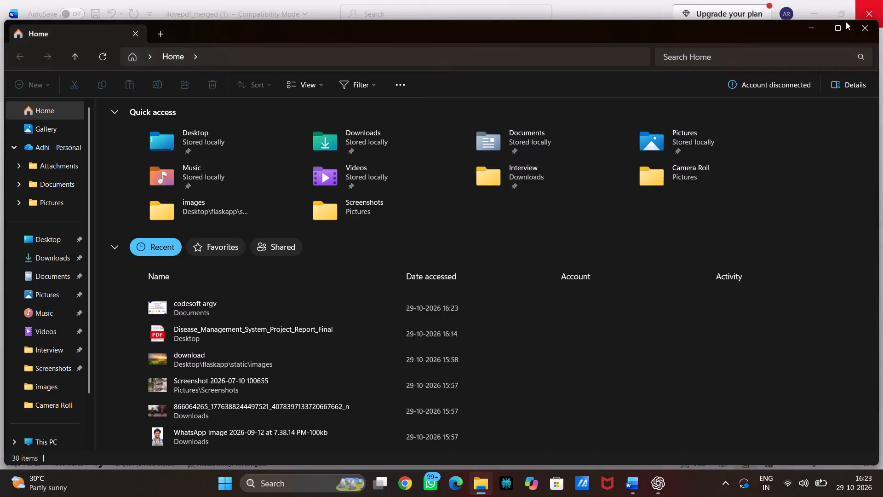
Find and open the SutraAI_Report_1212_Final PDF from the Downloads folder in File Explorer.
{"action": "scroll", "coordinate": [285, 341], "scroll_direction": "down", "scroll_amount": 4}
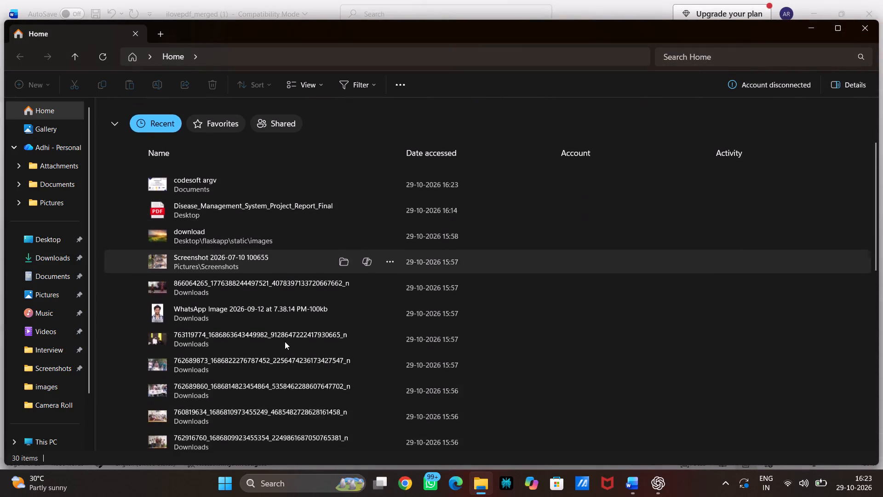
{"action": "scroll", "coordinate": [285, 341], "scroll_direction": "down", "scroll_amount": 6}
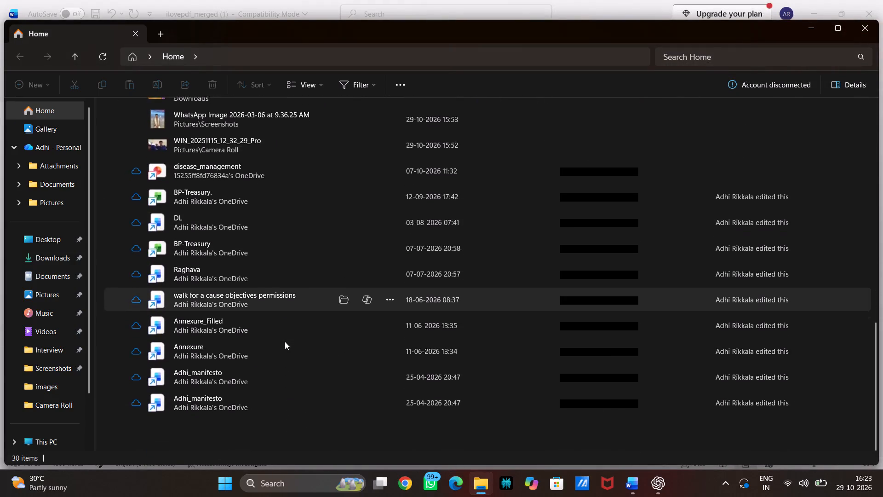
{"action": "scroll", "coordinate": [285, 341], "scroll_direction": "down", "scroll_amount": 1}
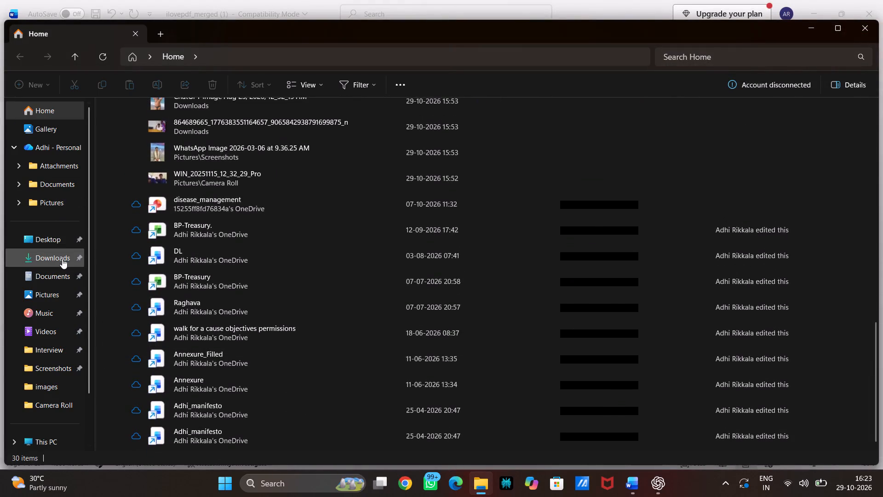
{"action": "left_click", "coordinate": [62, 257]}
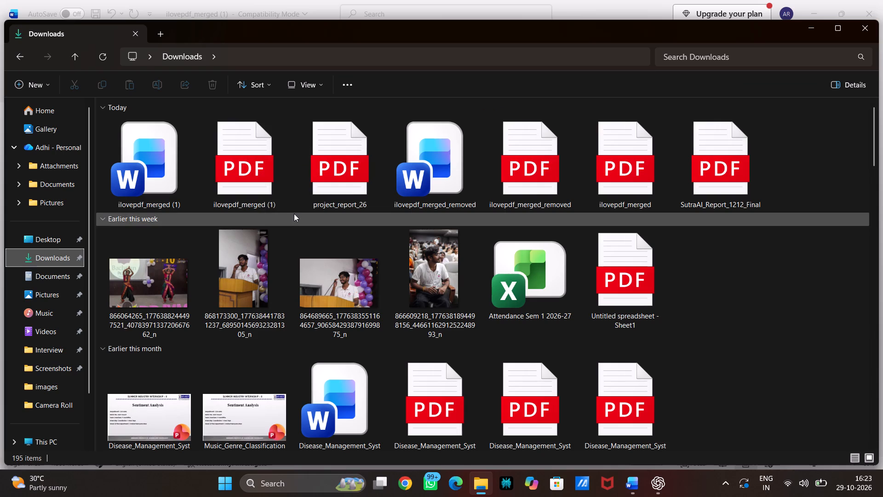
{"action": "double_click", "coordinate": [704, 191]}
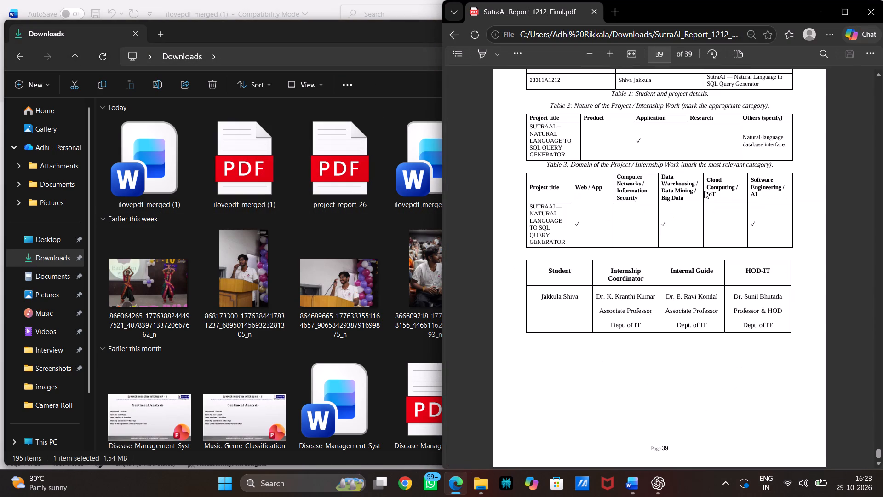
Look back through the SutraAI report's closing sections and go to page 1.
{"action": "scroll", "coordinate": [704, 191], "scroll_direction": "up", "scroll_amount": 7}
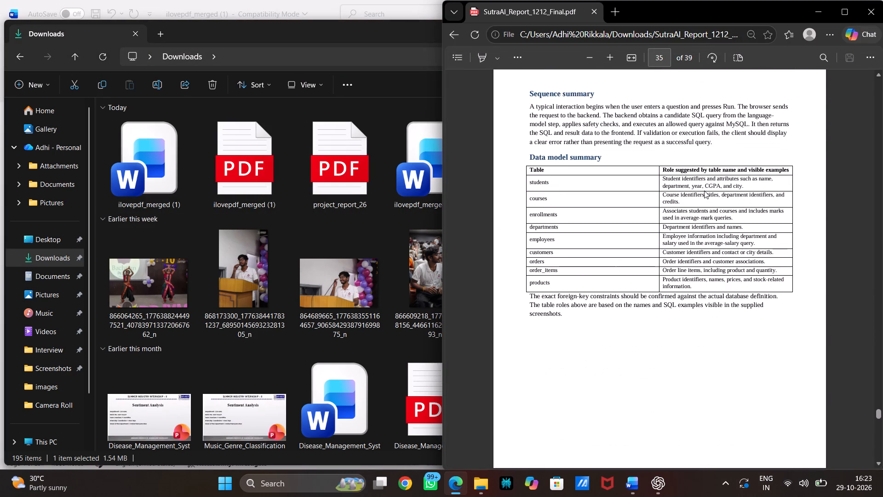
{"action": "scroll", "coordinate": [704, 191], "scroll_direction": "up", "scroll_amount": 2}
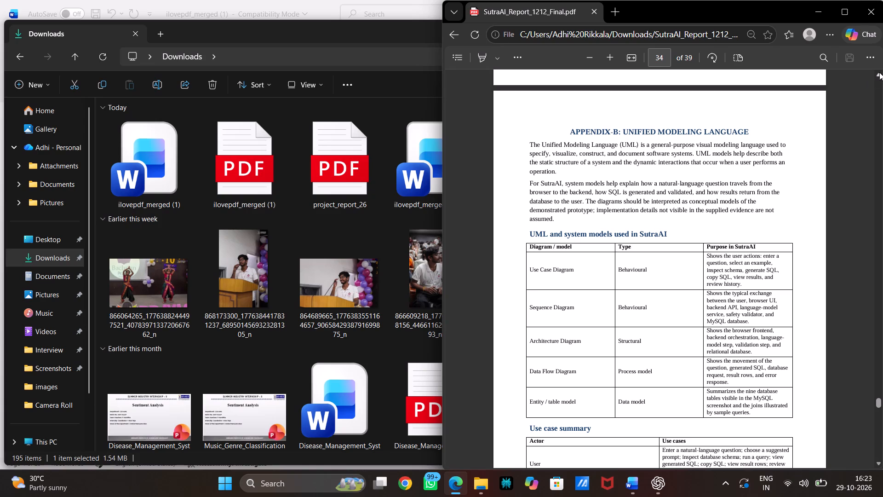
{"action": "double_click", "coordinate": [879, 72]}
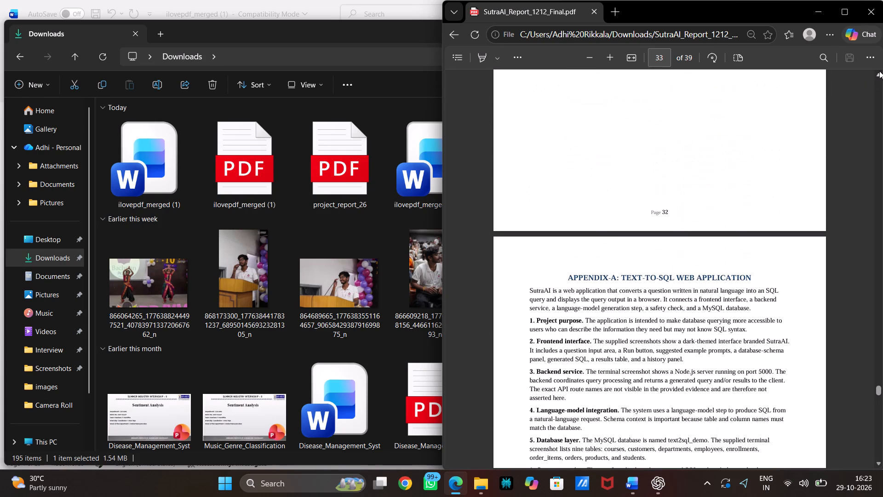
{"action": "scroll", "coordinate": [552, 210], "scroll_direction": "up", "scroll_amount": 12}
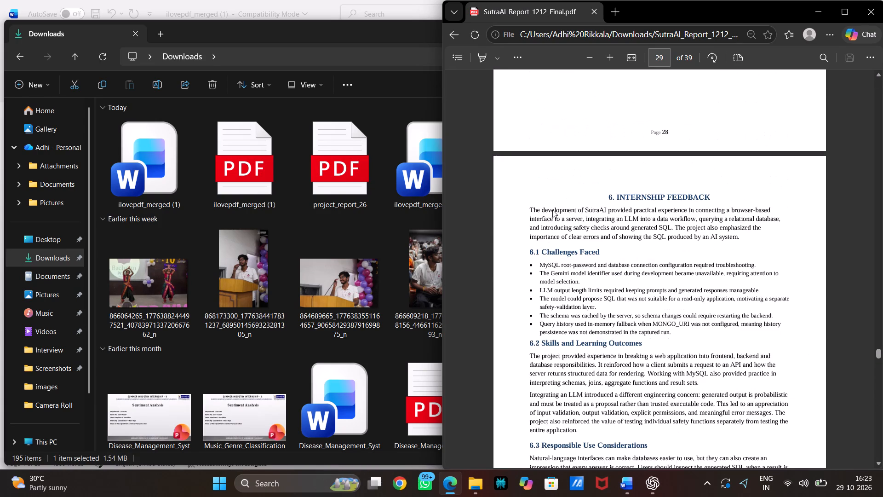
{"action": "scroll", "coordinate": [552, 210], "scroll_direction": "up", "scroll_amount": 1}
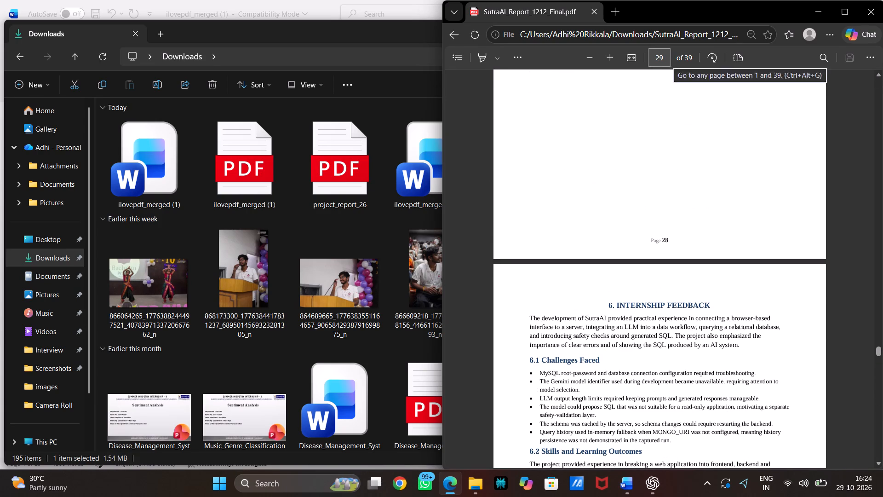
{"action": "left_click", "coordinate": [668, 59]}
{"action": "key", "text": "BackSpace"}
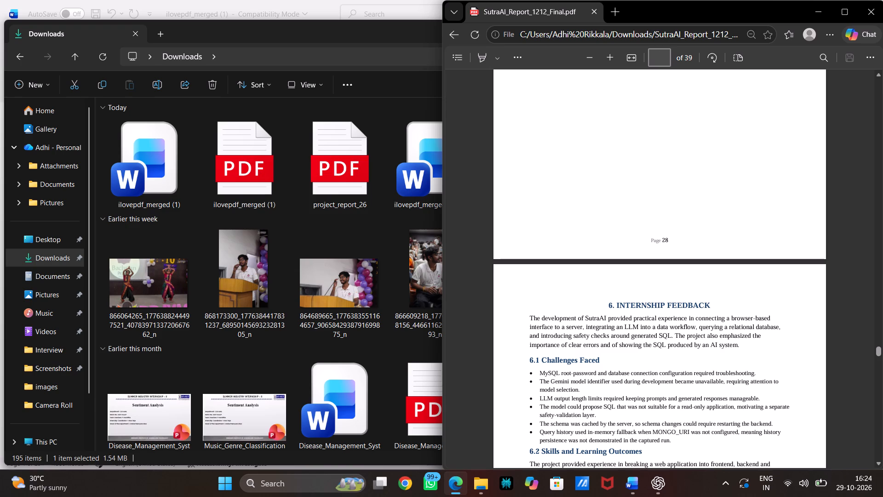
{"action": "key", "text": "End"}
{"action": "key", "text": "Insert"}
{"action": "key", "text": "End"}
{"action": "type", "text": "01"}
{"action": "key", "text": "Return"}
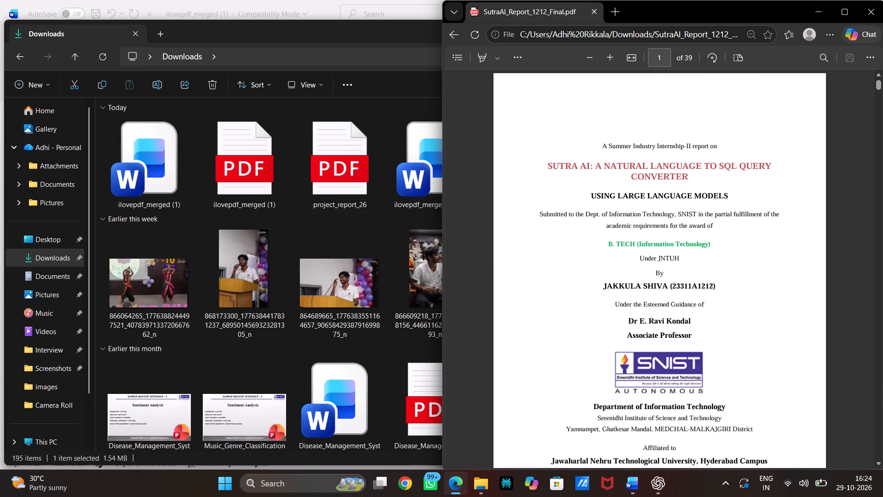
Examine the SutraAI report's title page, Certificate and Internship Certificate page for their order and layout, and close the PDF.
{"action": "scroll", "coordinate": [637, 263], "scroll_direction": "down", "scroll_amount": 6}
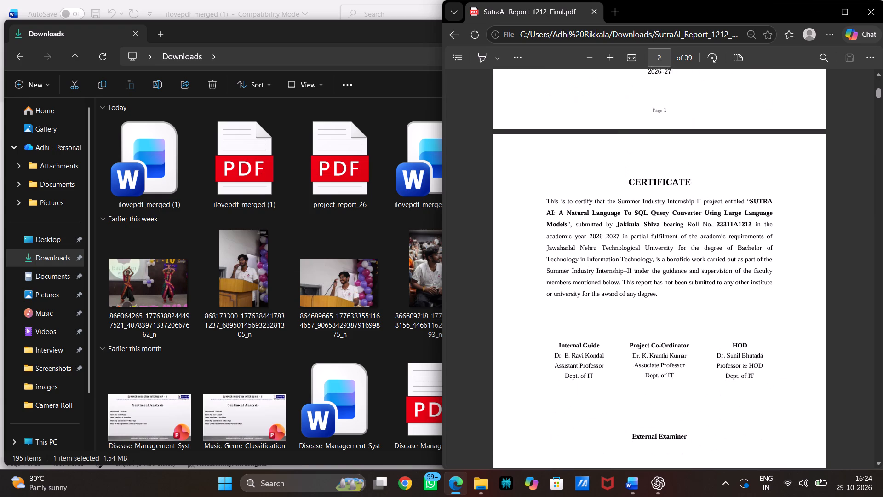
{"action": "scroll", "coordinate": [637, 263], "scroll_direction": "down", "scroll_amount": 3}
{"action": "scroll", "coordinate": [637, 263], "scroll_direction": "up", "scroll_amount": 2}
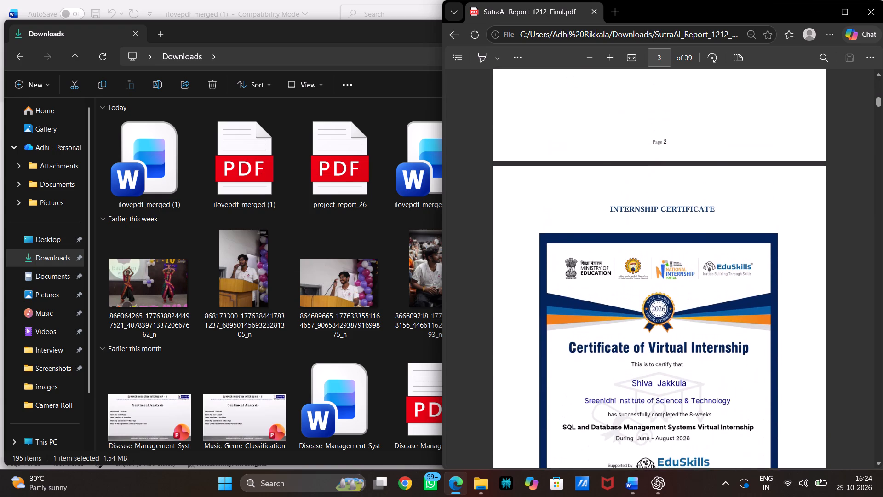
{"action": "scroll", "coordinate": [637, 263], "scroll_direction": "down", "scroll_amount": 2}
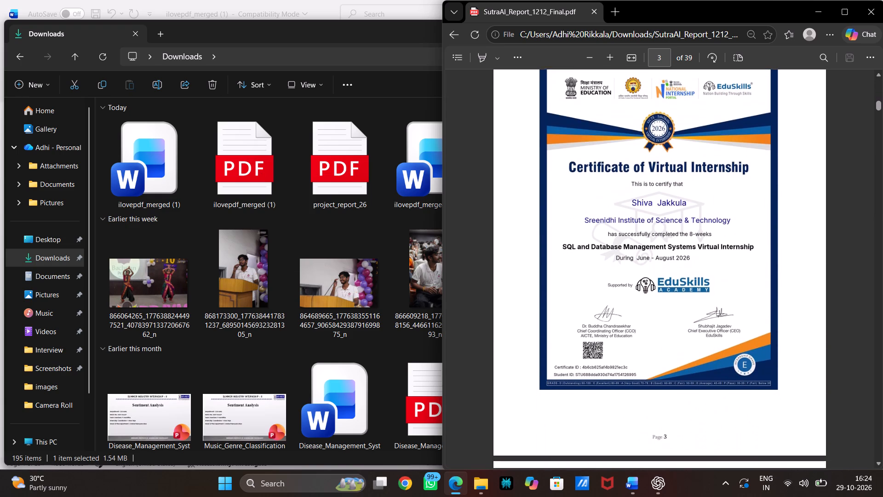
{"action": "scroll", "coordinate": [637, 263], "scroll_direction": "down", "scroll_amount": 2}
{"action": "scroll", "coordinate": [637, 263], "scroll_direction": "up", "scroll_amount": 8}
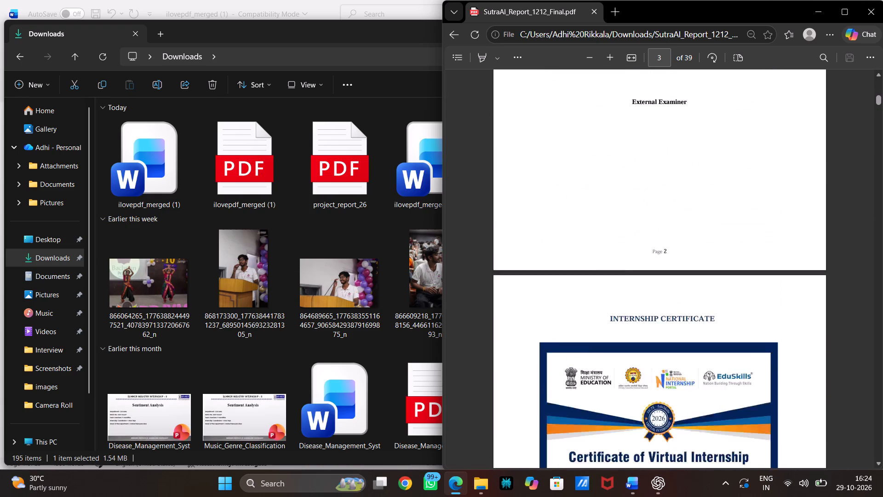
{"action": "scroll", "coordinate": [637, 263], "scroll_direction": "up", "scroll_amount": 9}
{"action": "scroll", "coordinate": [637, 263], "scroll_direction": "down", "scroll_amount": 2}
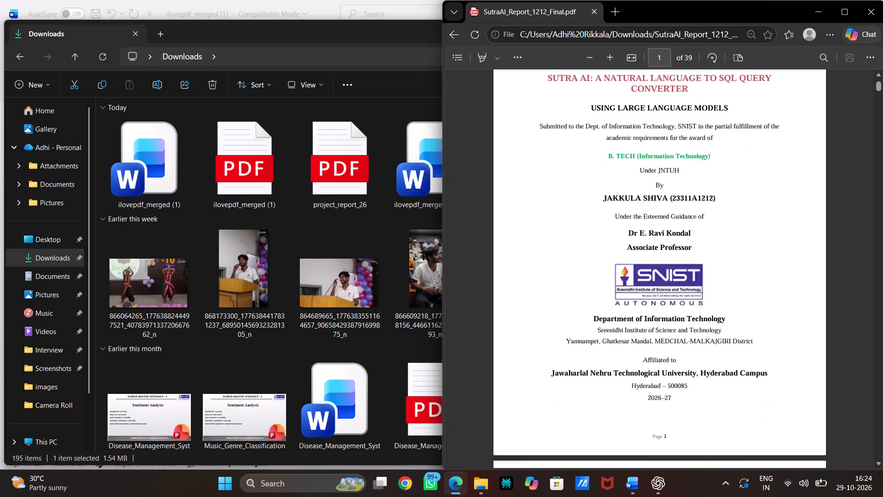
{"action": "scroll", "coordinate": [637, 263], "scroll_direction": "down", "scroll_amount": 9}
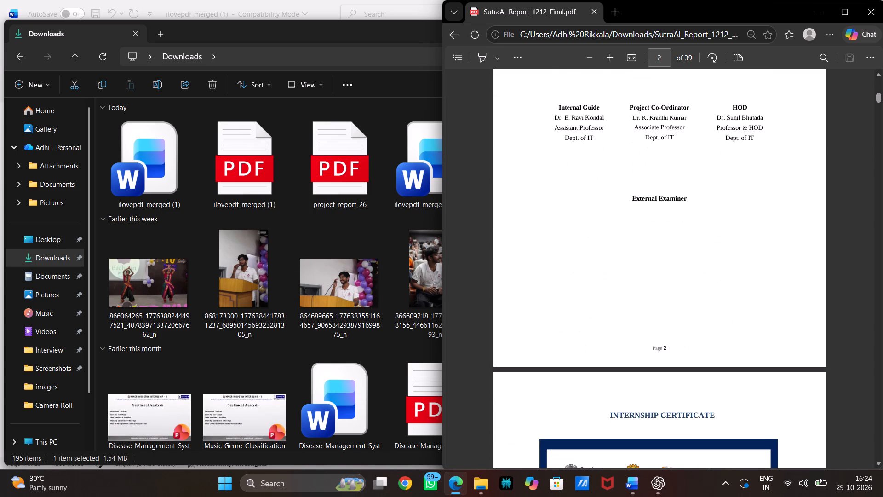
{"action": "scroll", "coordinate": [637, 263], "scroll_direction": "down", "scroll_amount": 5}
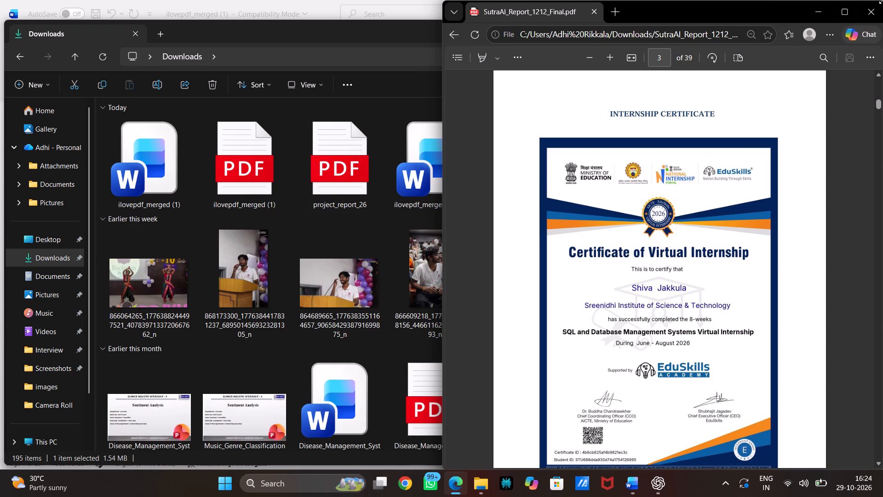
{"action": "left_click", "coordinate": [868, 8]}
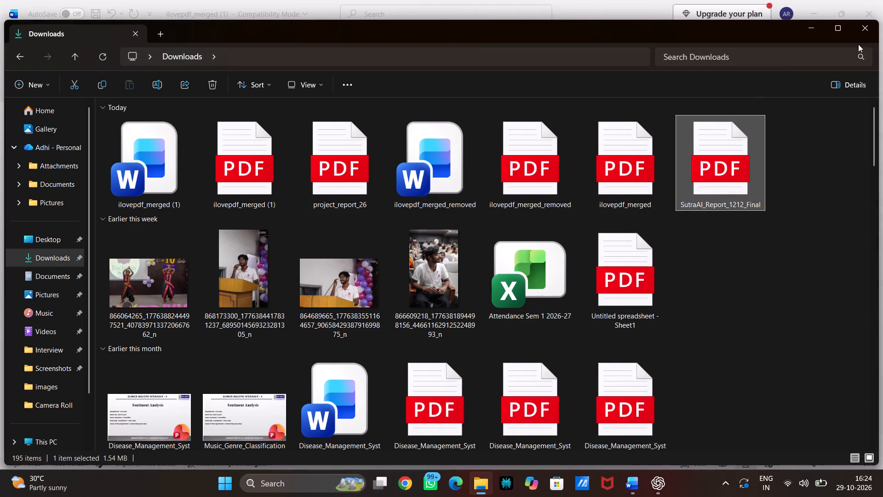
Close File Explorer and review the Word report's title, Certificate and Declaration pages, returning to the Certificate page's signature block.
{"action": "left_click", "coordinate": [861, 28]}
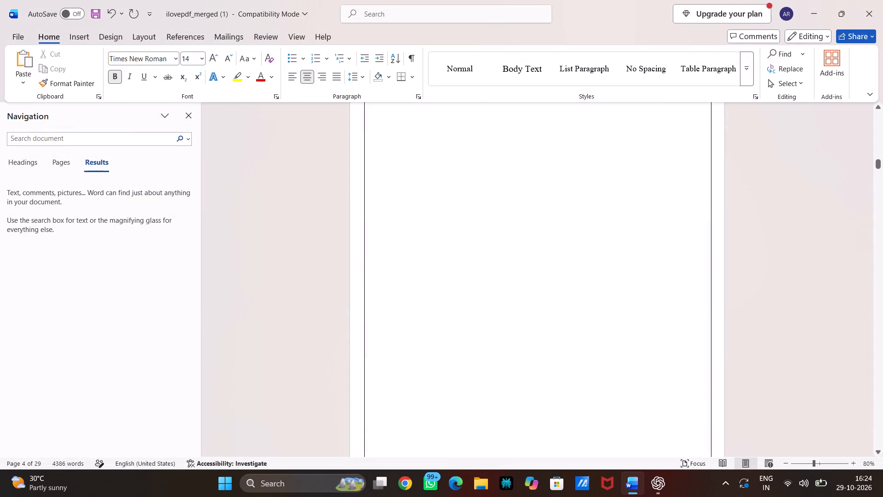
{"action": "scroll", "coordinate": [533, 187], "scroll_direction": "up", "scroll_amount": 20}
{"action": "scroll", "coordinate": [533, 187], "scroll_direction": "up", "scroll_amount": 1}
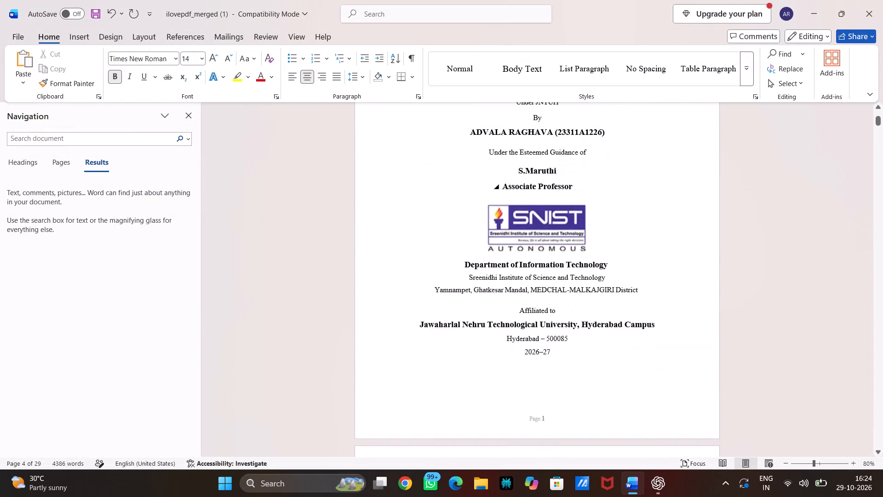
{"action": "scroll", "coordinate": [533, 187], "scroll_direction": "up", "scroll_amount": 3}
{"action": "scroll", "coordinate": [533, 187], "scroll_direction": "down", "scroll_amount": 10}
{"action": "scroll", "coordinate": [533, 187], "scroll_direction": "up", "scroll_amount": 3}
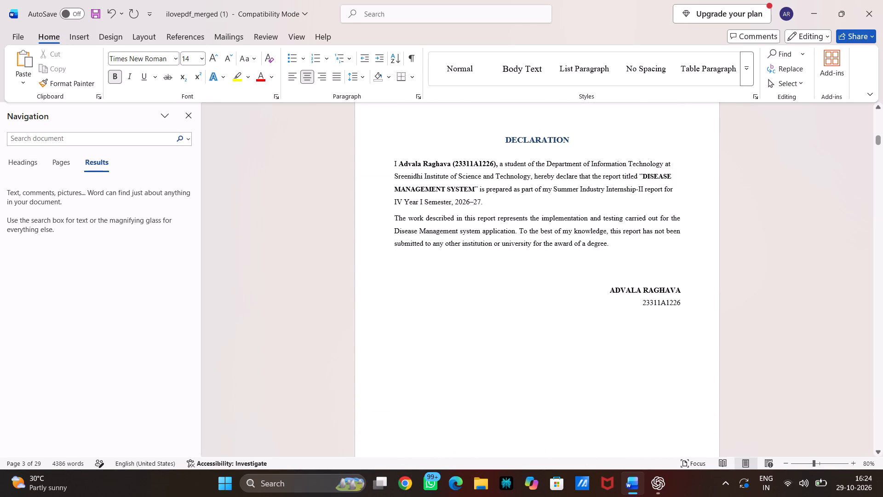
{"action": "scroll", "coordinate": [486, 275], "scroll_direction": "up", "scroll_amount": 2}
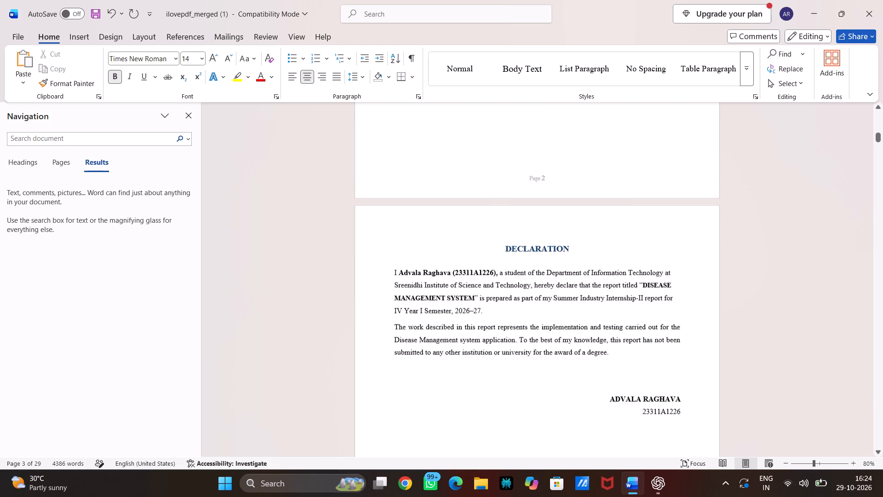
{"action": "scroll", "coordinate": [486, 275], "scroll_direction": "up", "scroll_amount": 2}
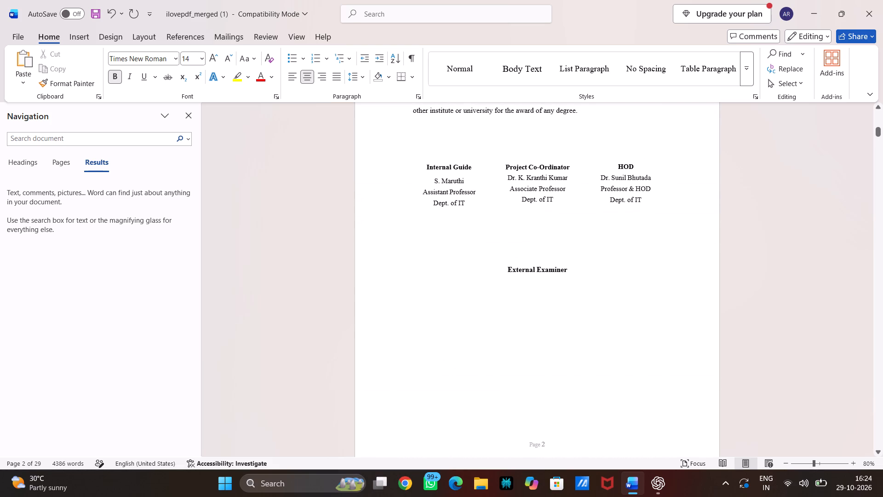
Insert a blank page after the External Examiner line on the Certificate page.
{"action": "left_click", "coordinate": [518, 370]}
{"action": "left_click", "coordinate": [581, 376]}
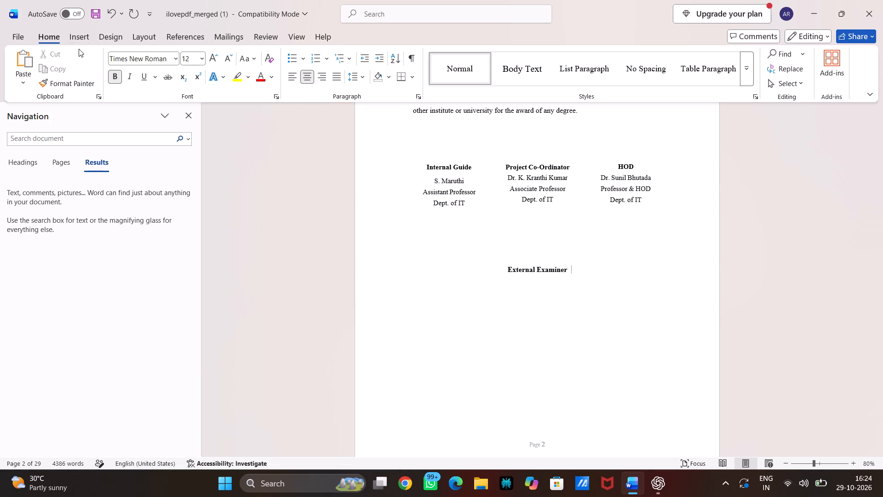
{"action": "left_click", "coordinate": [76, 35]}
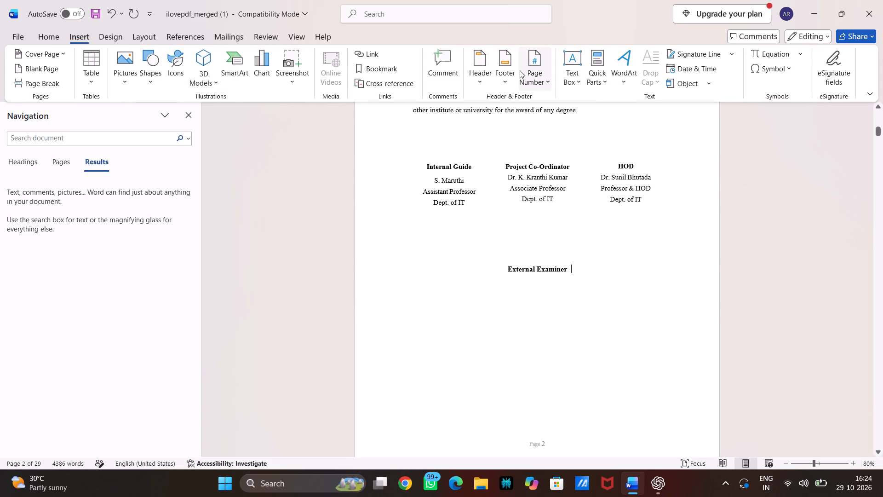
{"action": "left_click", "coordinate": [30, 67]}
Insert a blank page between the Certificate page and the Declaration page, and place the cursor on it.
{"action": "scroll", "coordinate": [410, 233], "scroll_direction": "down", "scroll_amount": 4}
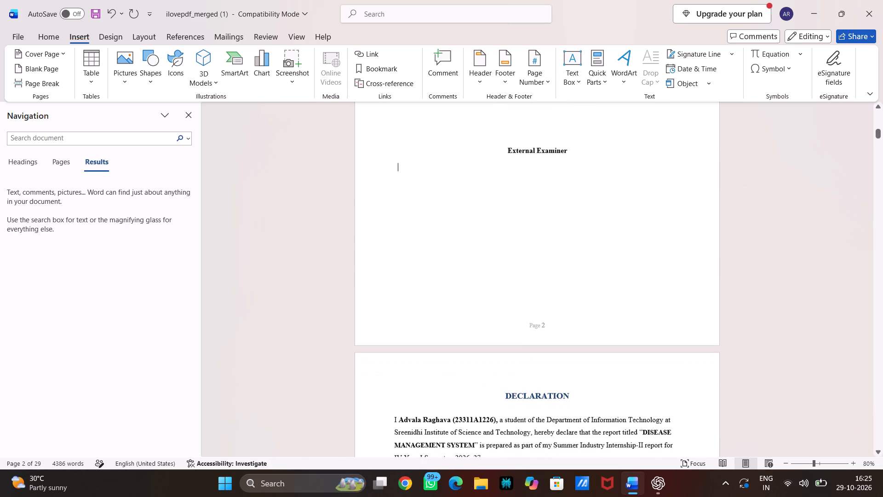
{"action": "left_click", "coordinate": [36, 73]}
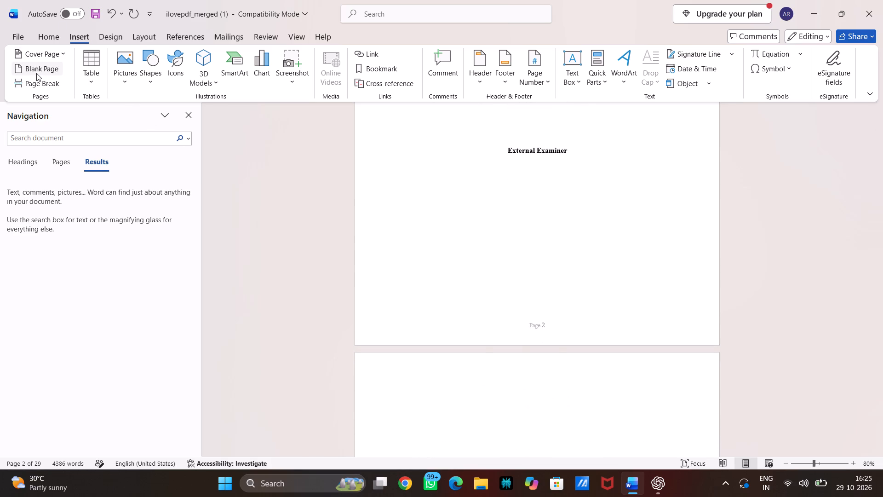
{"action": "scroll", "coordinate": [371, 234], "scroll_direction": "down", "scroll_amount": 3}
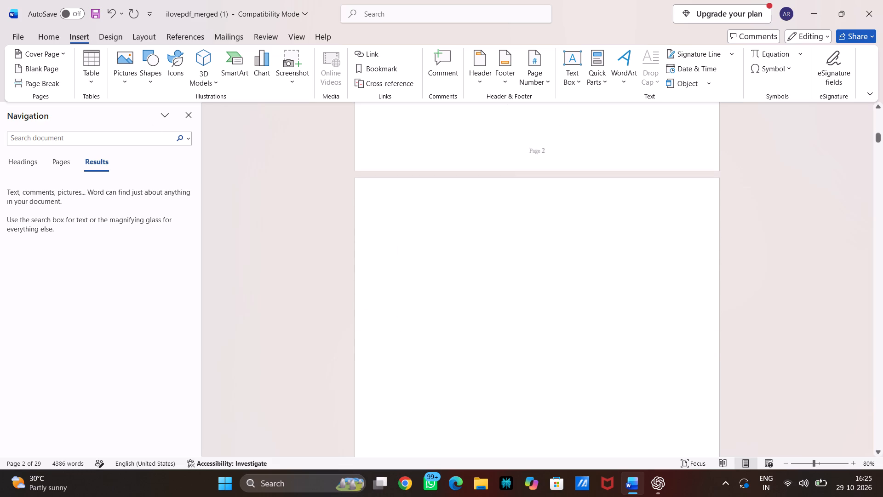
{"action": "scroll", "coordinate": [371, 234], "scroll_direction": "down", "scroll_amount": 4}
{"action": "scroll", "coordinate": [371, 234], "scroll_direction": "up", "scroll_amount": 2}
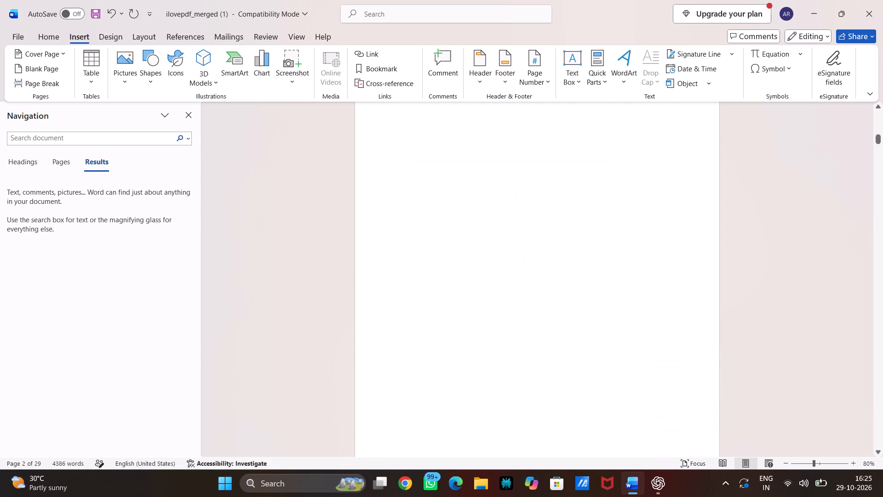
{"action": "scroll", "coordinate": [371, 234], "scroll_direction": "up", "scroll_amount": 1}
{"action": "left_click", "coordinate": [458, 251]}
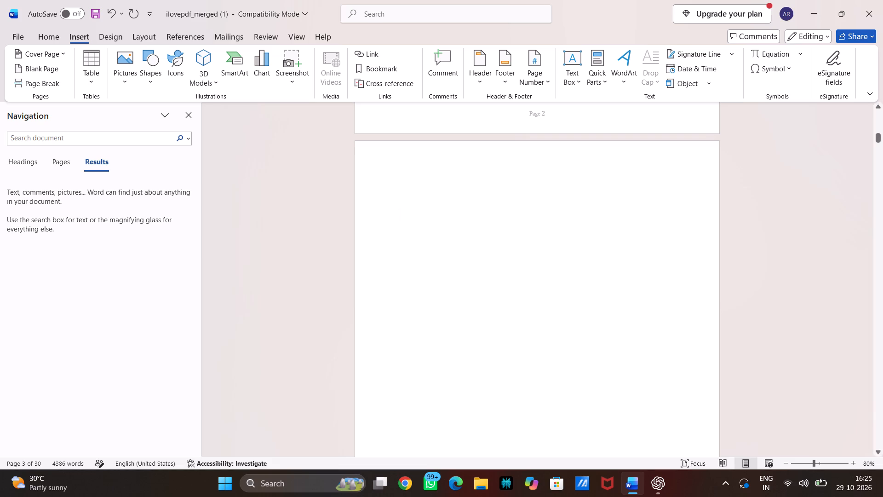
Reopen the SutraAI_Report_1212_Final PDF from the recent files and copy the INTERNSHIP CERTIFICATE heading on page 3.
{"action": "left_click", "coordinate": [473, 482]}
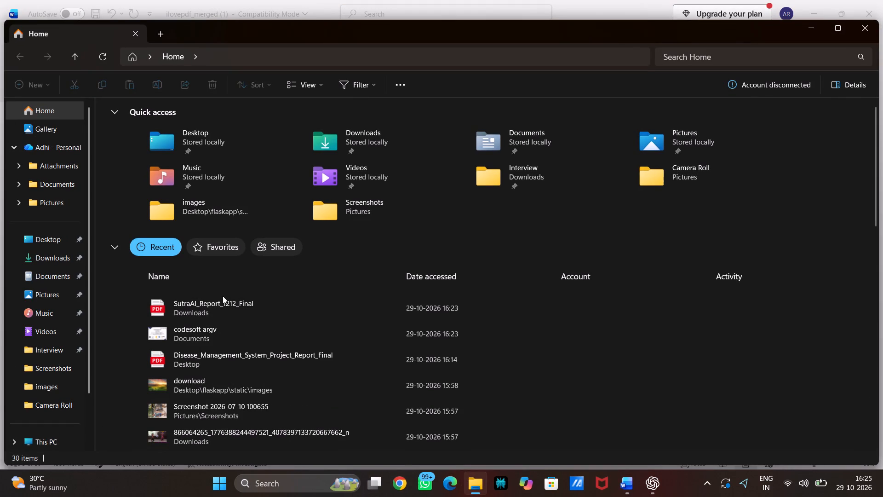
{"action": "left_click", "coordinate": [224, 313]}
{"action": "double_click", "coordinate": [229, 340]}
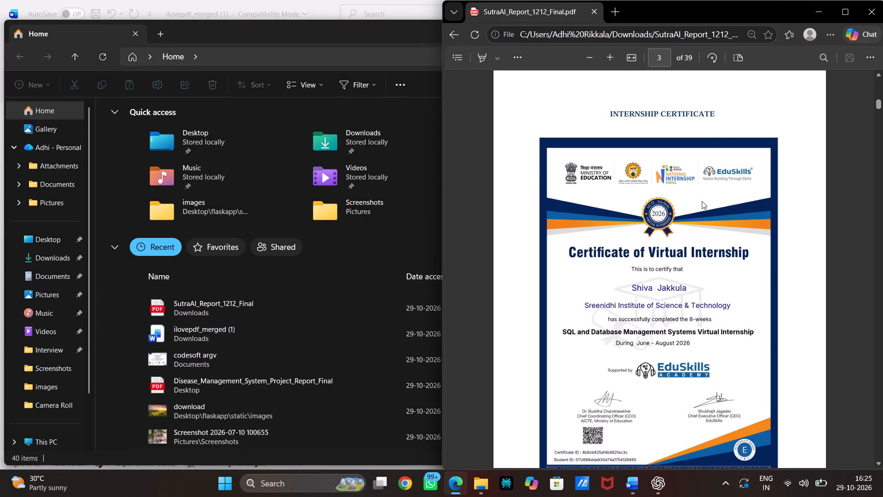
{"action": "left_click", "coordinate": [608, 114]}
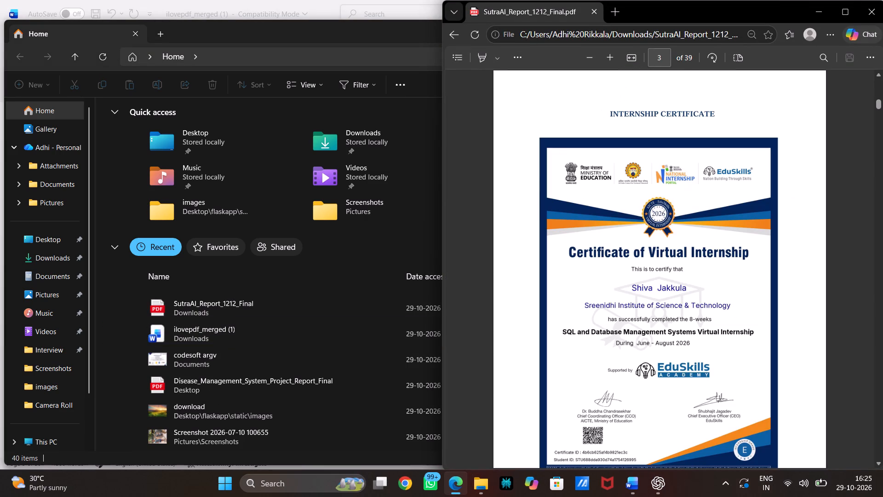
{"action": "left_click", "coordinate": [609, 111]}
{"action": "left_click_drag", "start_coordinate": [615, 110], "coordinate": [599, 119]}
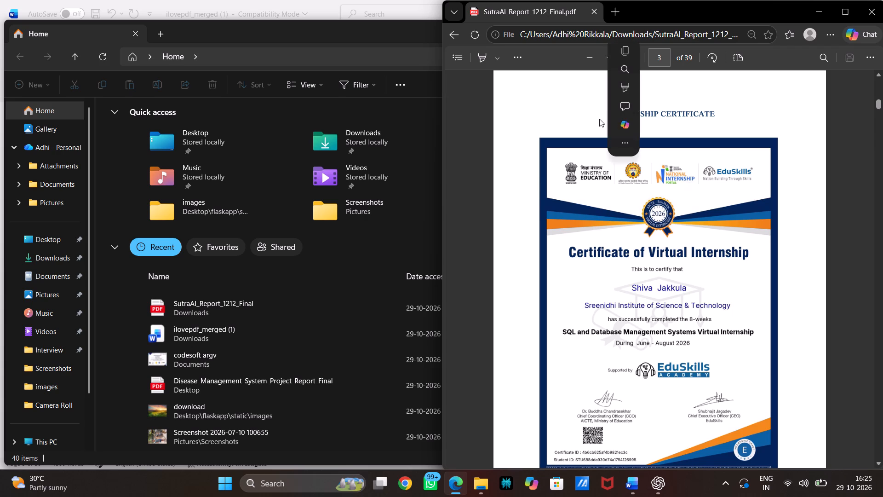
{"action": "left_click", "coordinate": [599, 119]}
{"action": "left_click_drag", "start_coordinate": [604, 120], "coordinate": [744, 126]}
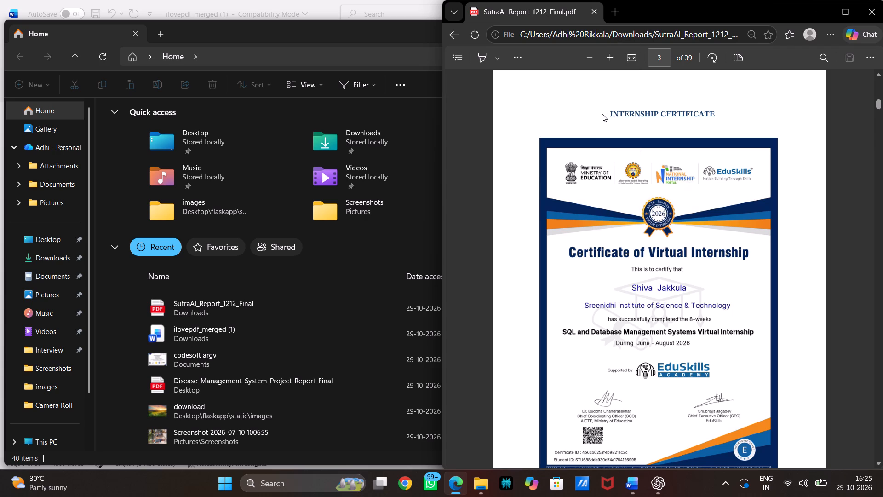
{"action": "left_click_drag", "start_coordinate": [602, 114], "coordinate": [611, 112]}
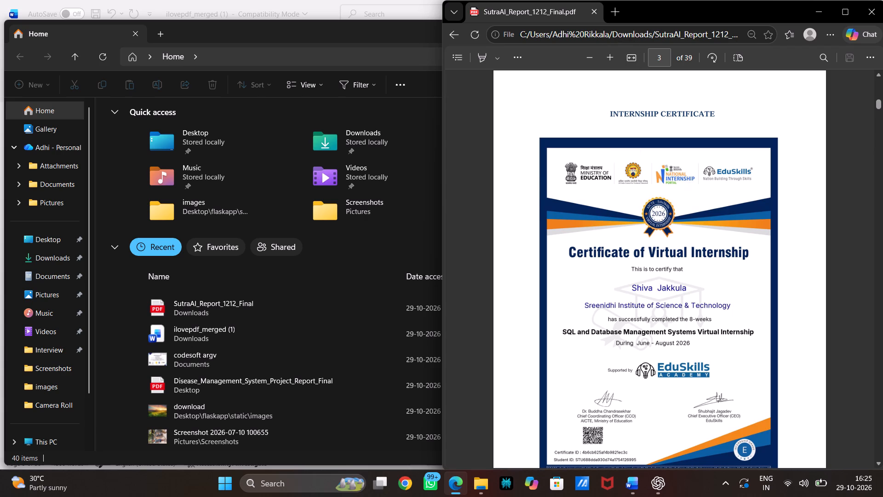
{"action": "double_click", "coordinate": [611, 112]}
{"action": "left_click", "coordinate": [609, 112]}
{"action": "left_click_drag", "start_coordinate": [609, 112], "coordinate": [740, 104]}
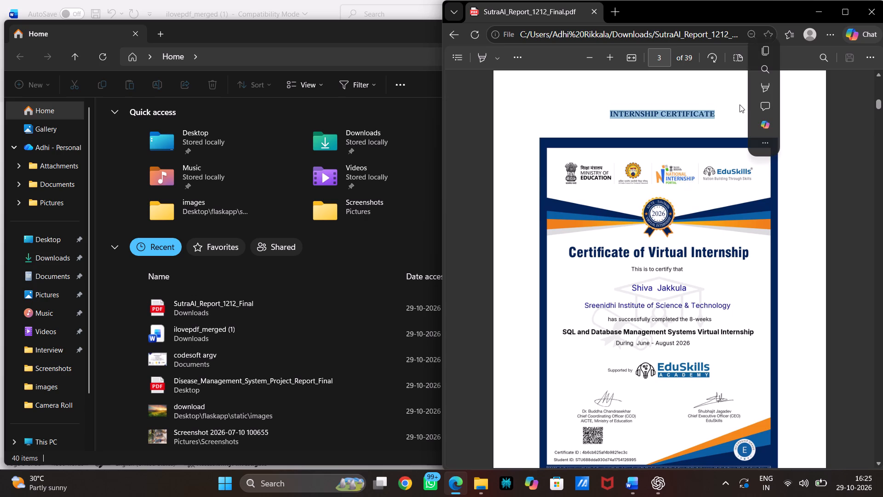
{"action": "key", "text": "ctrl+c"}
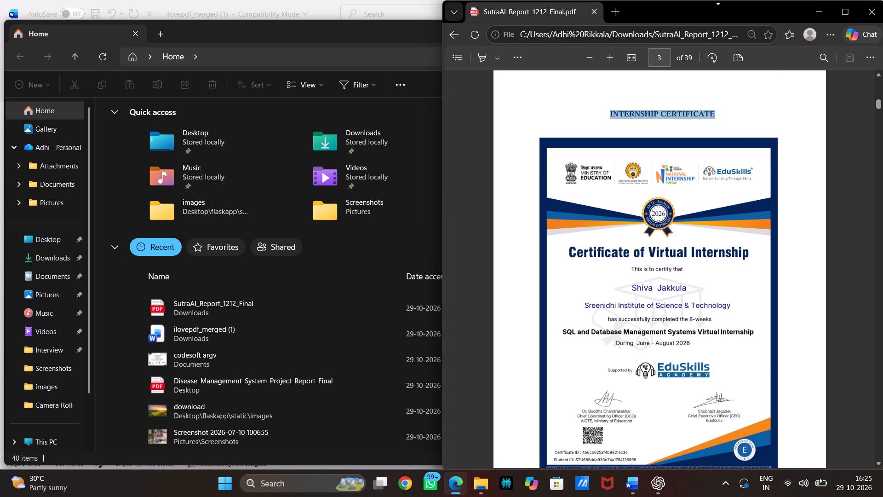
Return to the Word report and paste the INTERNSHIP CERTIFICATE heading at the cursor after the Certificate page.
{"action": "left_click", "coordinate": [820, 11]}
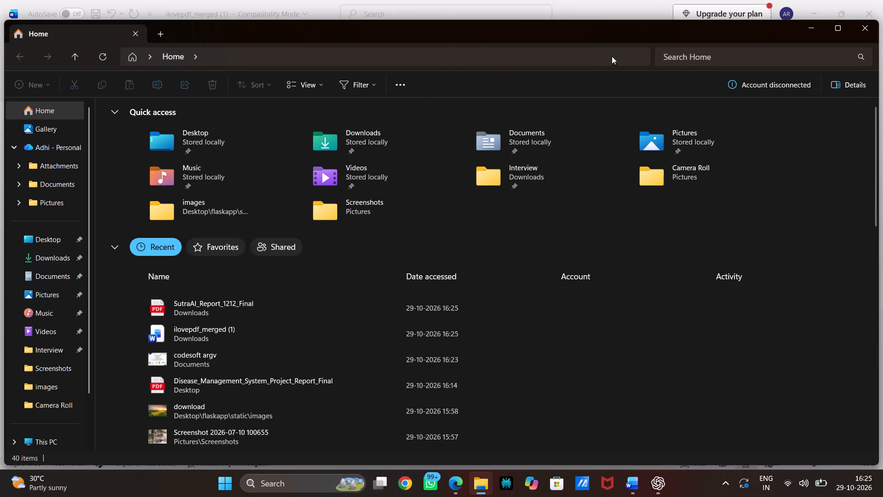
{"action": "left_click", "coordinate": [809, 27]}
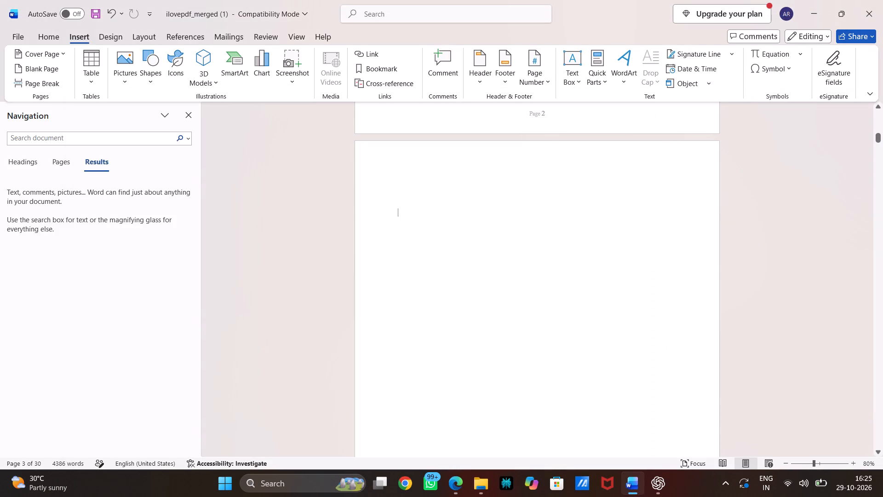
{"action": "key", "text": "ctrl+v"}
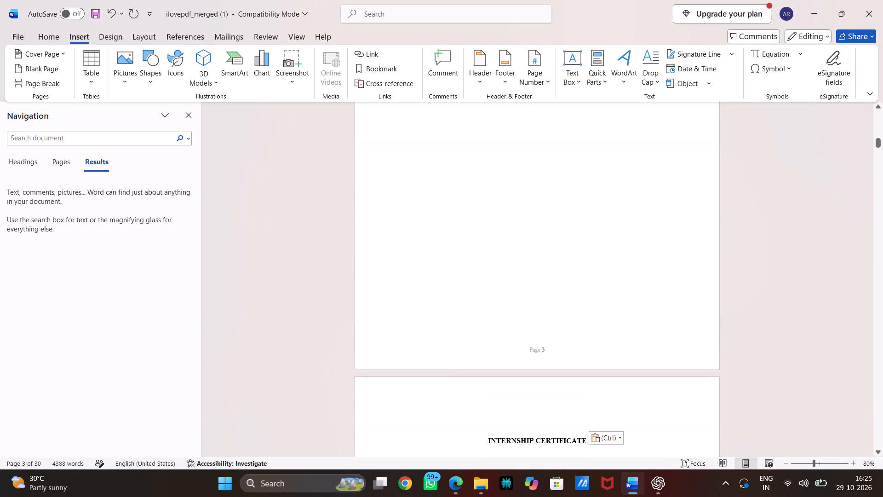
Delete the empty page between the Certificate page and the page with the pasted internship certificate heading.
{"action": "scroll", "coordinate": [565, 187], "scroll_direction": "down", "scroll_amount": 4}
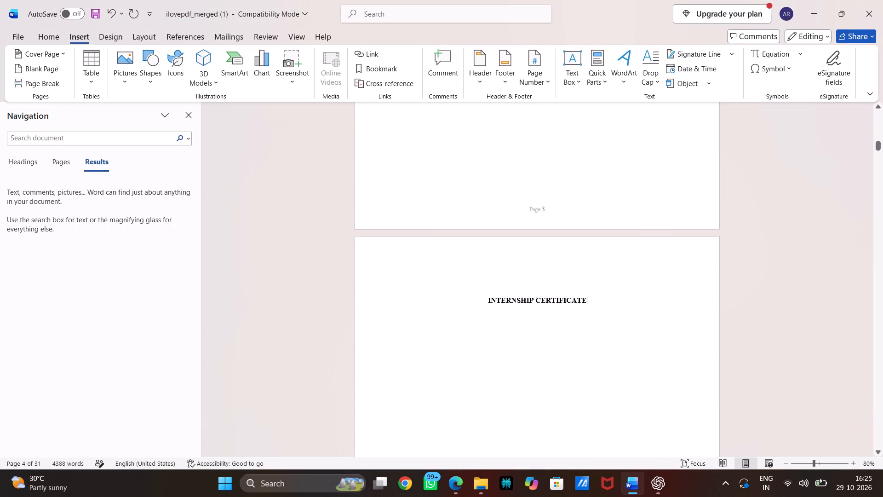
{"action": "scroll", "coordinate": [565, 187], "scroll_direction": "down", "scroll_amount": 1}
{"action": "scroll", "coordinate": [565, 187], "scroll_direction": "right", "scroll_amount": 1}
{"action": "scroll", "coordinate": [565, 187], "scroll_direction": "up", "scroll_amount": 1}
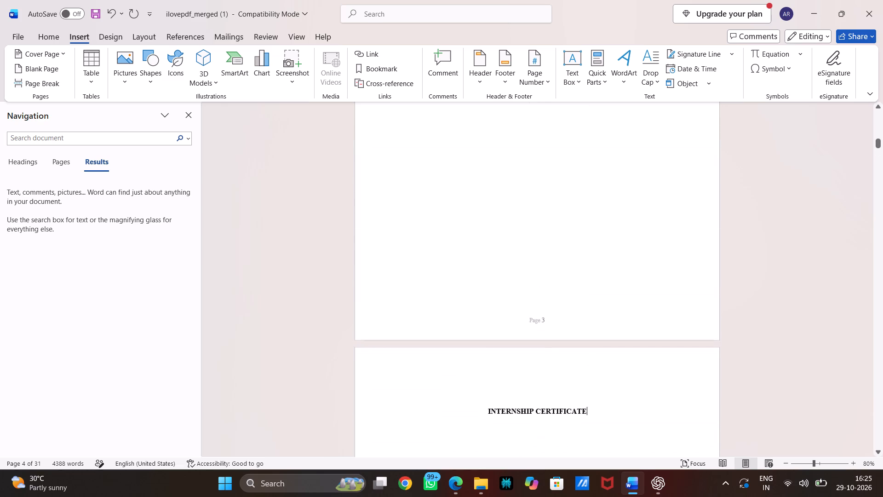
{"action": "scroll", "coordinate": [565, 187], "scroll_direction": "up", "scroll_amount": 6}
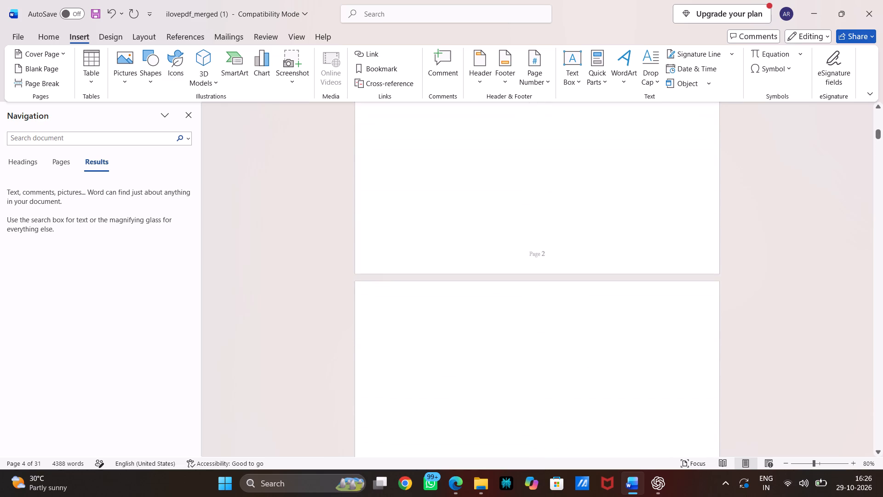
{"action": "scroll", "coordinate": [565, 187], "scroll_direction": "up", "scroll_amount": 1}
{"action": "scroll", "coordinate": [565, 187], "scroll_direction": "down", "scroll_amount": 2}
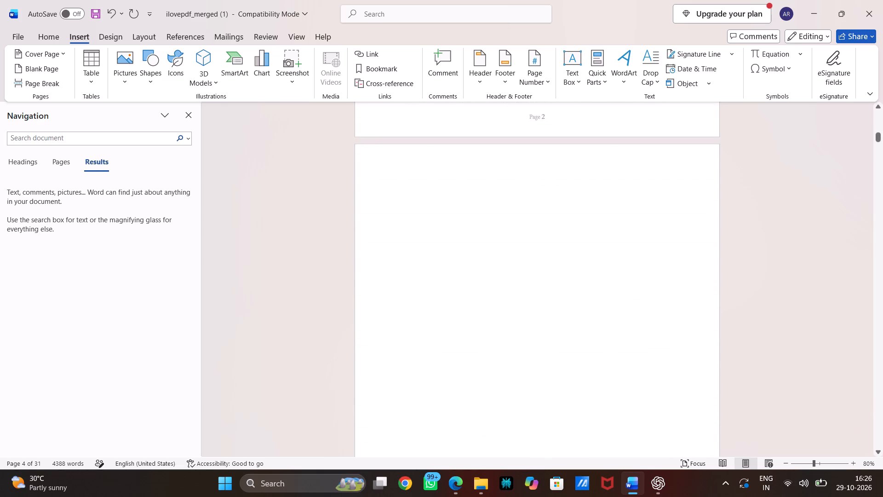
{"action": "scroll", "coordinate": [565, 187], "scroll_direction": "down", "scroll_amount": 1}
{"action": "left_click", "coordinate": [565, 187]}
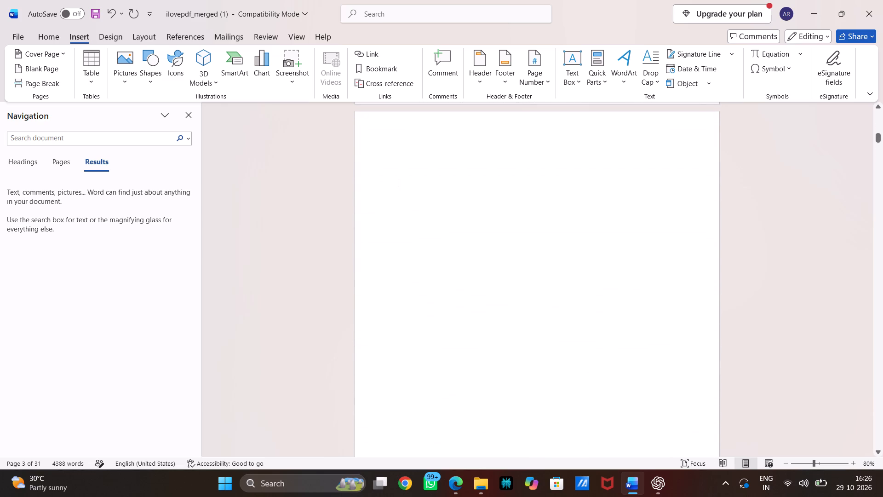
{"action": "key", "text": "Delete"}
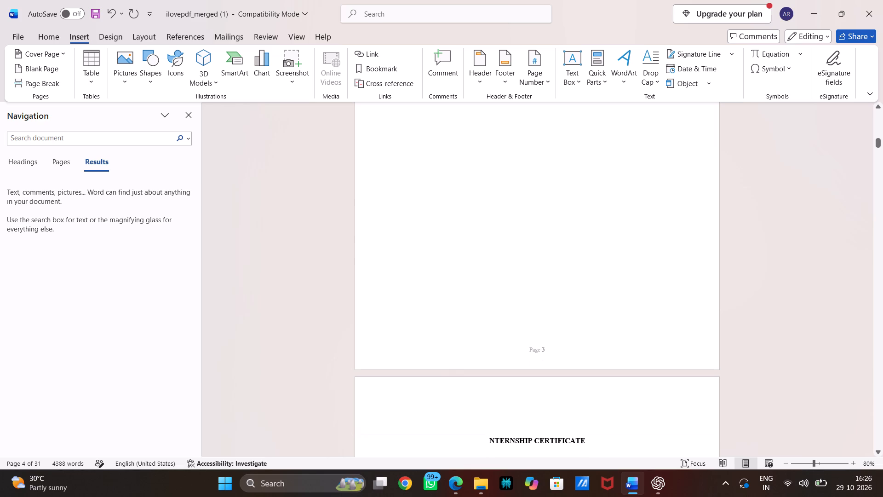
{"action": "left_click", "coordinate": [550, 242]}
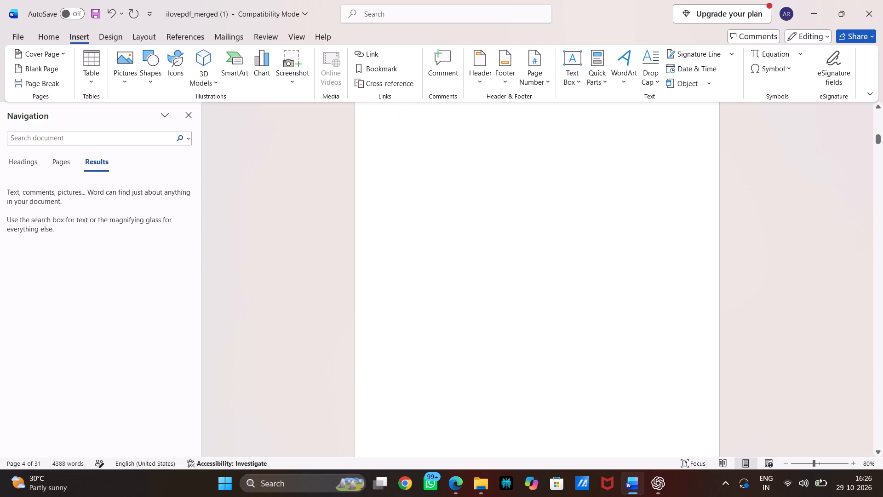
{"action": "scroll", "coordinate": [529, 309], "scroll_direction": "up", "scroll_amount": 4}
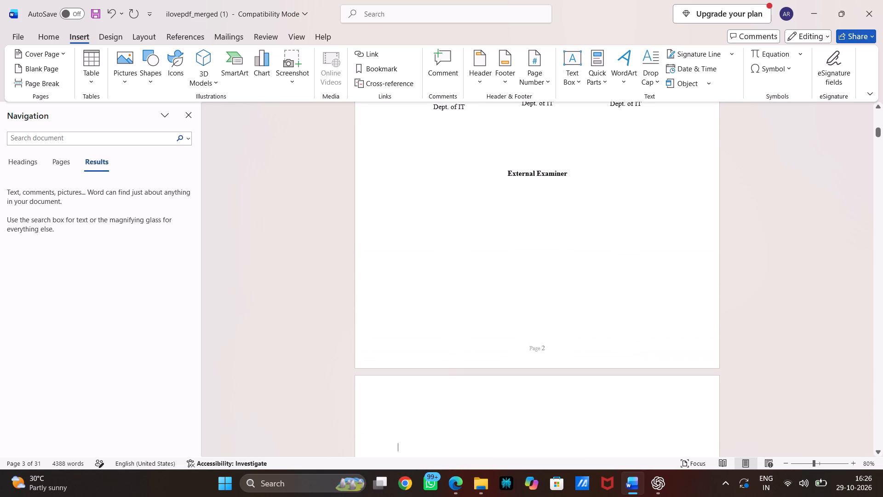
{"action": "key", "text": "Delete"}
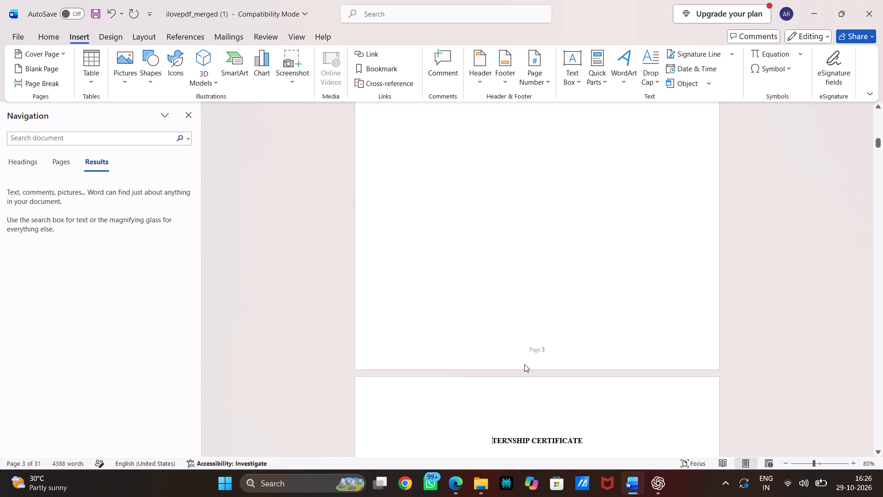
{"action": "left_click", "coordinate": [591, 247]}
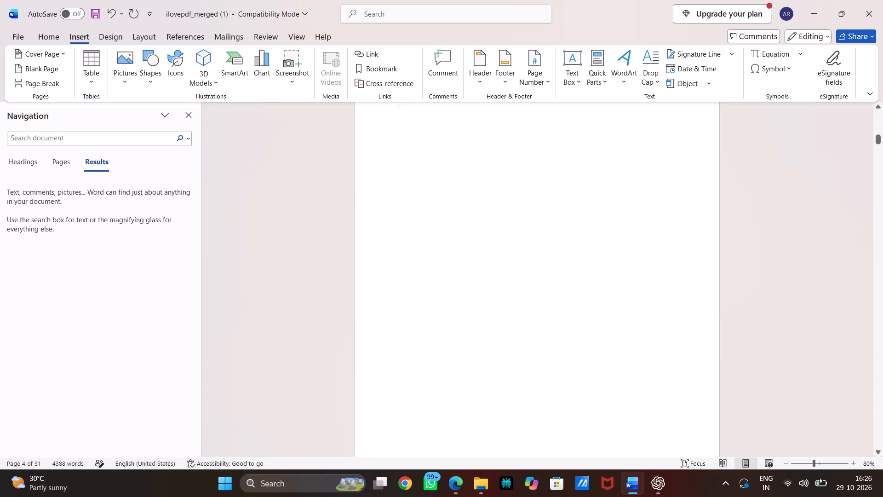
{"action": "key", "text": "Delete"}
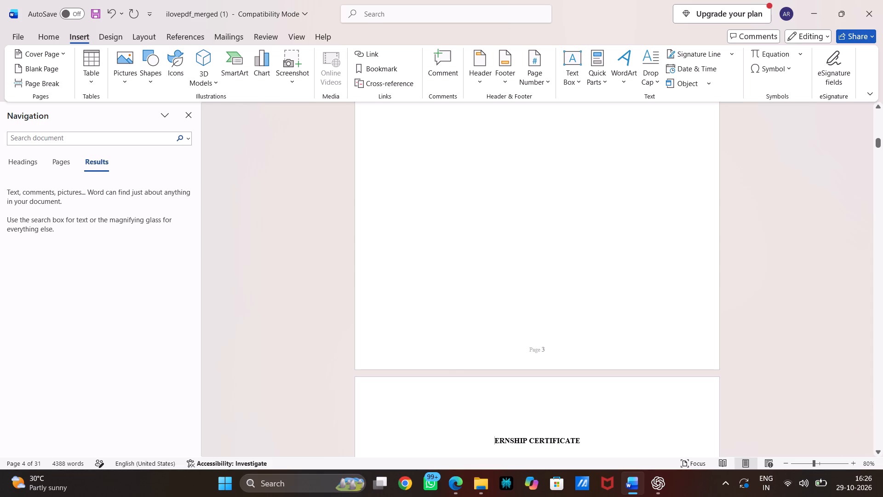
{"action": "scroll", "coordinate": [647, 305], "scroll_direction": "up", "scroll_amount": 4}
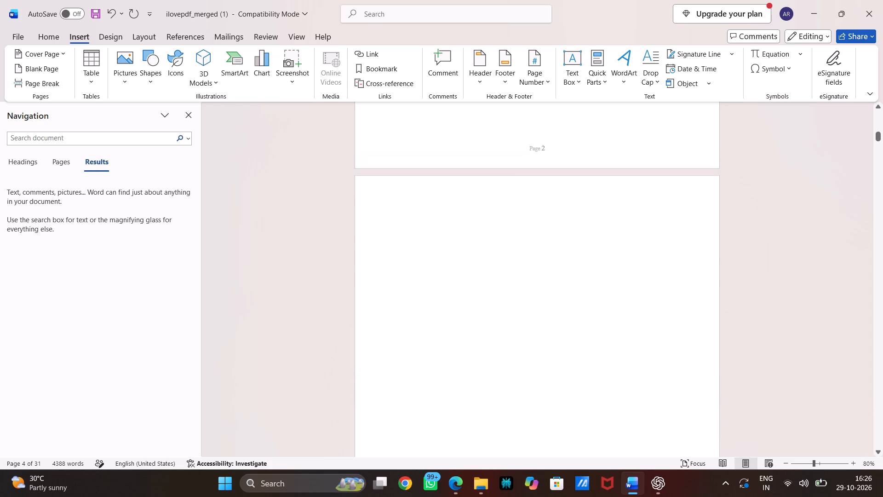
{"action": "left_click_drag", "start_coordinate": [383, 208], "coordinate": [493, 314]}
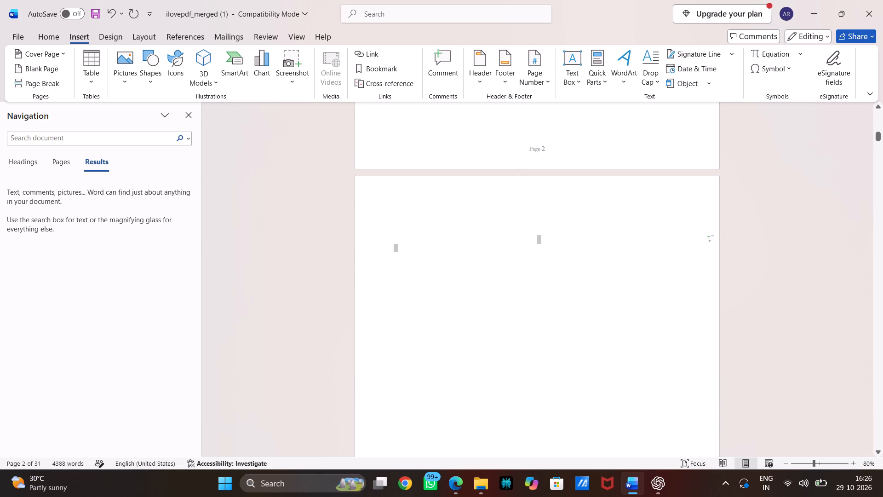
{"action": "left_click_drag", "start_coordinate": [493, 314], "coordinate": [516, 333]}
{"action": "key", "text": "Delete"}
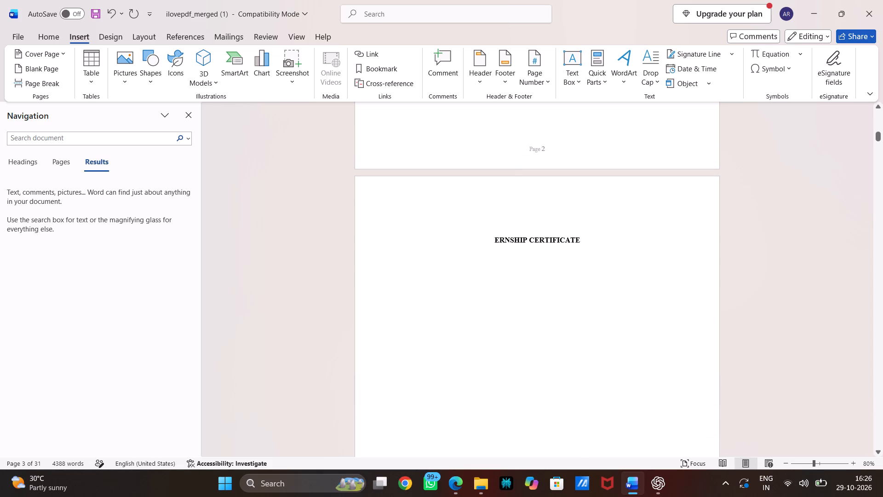
Complete the truncated heading on page 3 by adding the missing letters INT so it reads INTERNSHIP CERTIFICATE.
{"action": "scroll", "coordinate": [516, 333], "scroll_direction": "down", "scroll_amount": 3}
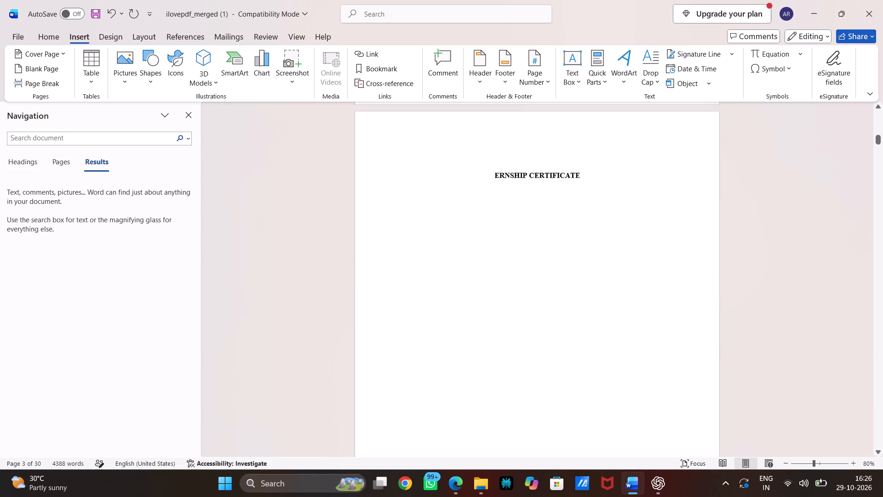
{"action": "scroll", "coordinate": [516, 333], "scroll_direction": "down", "scroll_amount": 2}
{"action": "left_click", "coordinate": [516, 333]}
{"action": "scroll", "coordinate": [516, 333], "scroll_direction": "up", "scroll_amount": 5}
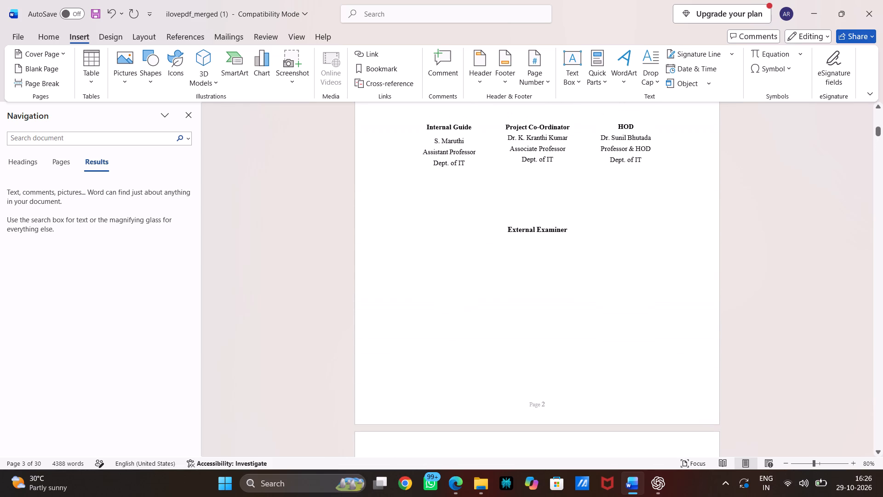
{"action": "scroll", "coordinate": [516, 333], "scroll_direction": "down", "scroll_amount": 3}
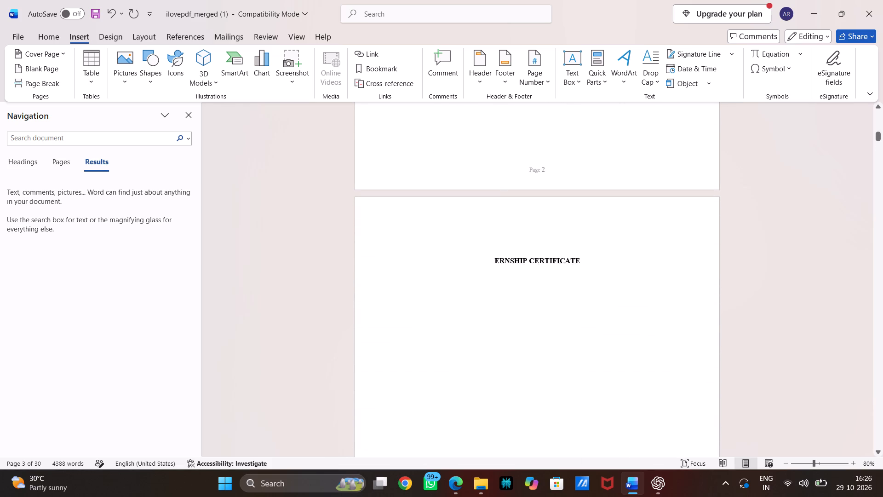
{"action": "left_click", "coordinate": [495, 264]}
{"action": "scroll", "coordinate": [495, 264], "scroll_direction": "down", "scroll_amount": 6}
{"action": "scroll", "coordinate": [495, 264], "scroll_direction": "up", "scroll_amount": 9}
{"action": "scroll", "coordinate": [495, 264], "scroll_direction": "down", "scroll_amount": 5}
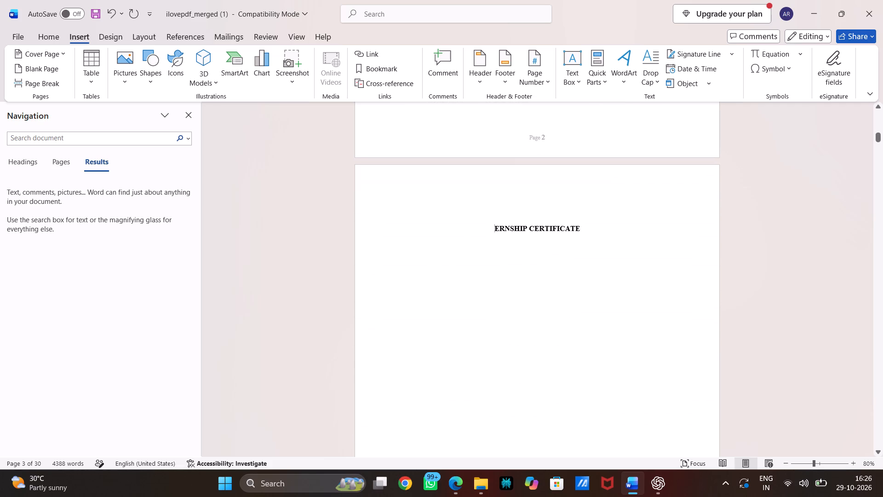
{"action": "type", "text": "IN"}
{"action": "key", "text": "t"}
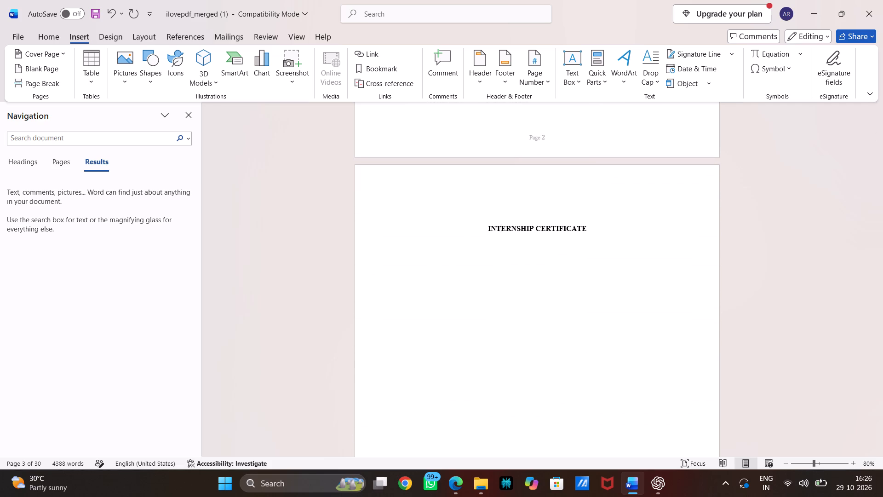
Set the font size of the INTERNSHIP CERTIFICATE heading to 16.
{"action": "left_click_drag", "start_coordinate": [593, 227], "coordinate": [550, 225]}
{"action": "left_click_drag", "start_coordinate": [550, 225], "coordinate": [499, 220]}
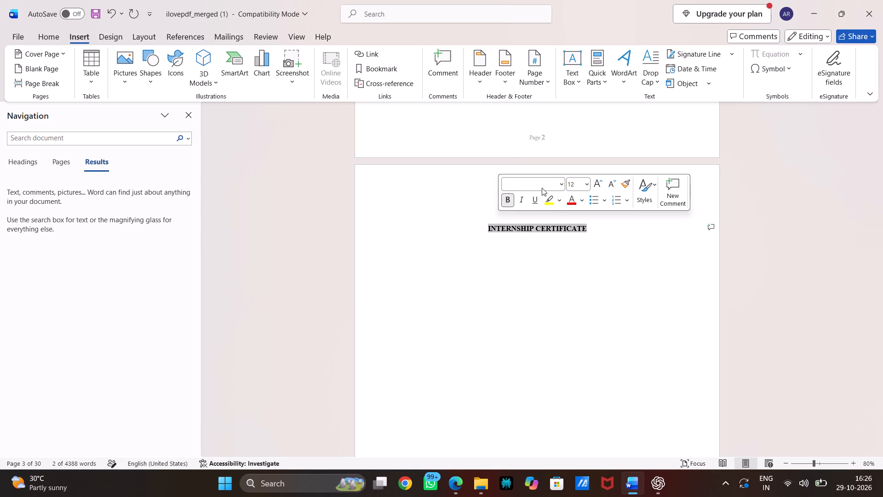
{"action": "left_click", "coordinate": [588, 186]}
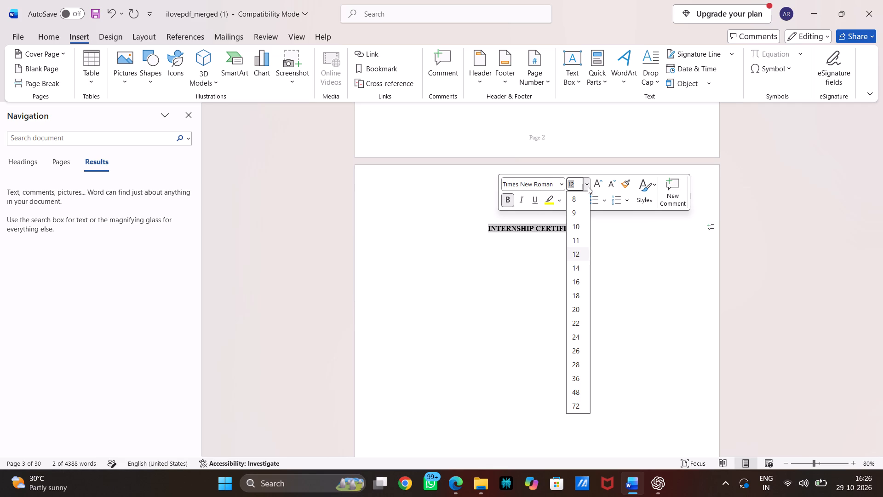
{"action": "left_click", "coordinate": [577, 282]}
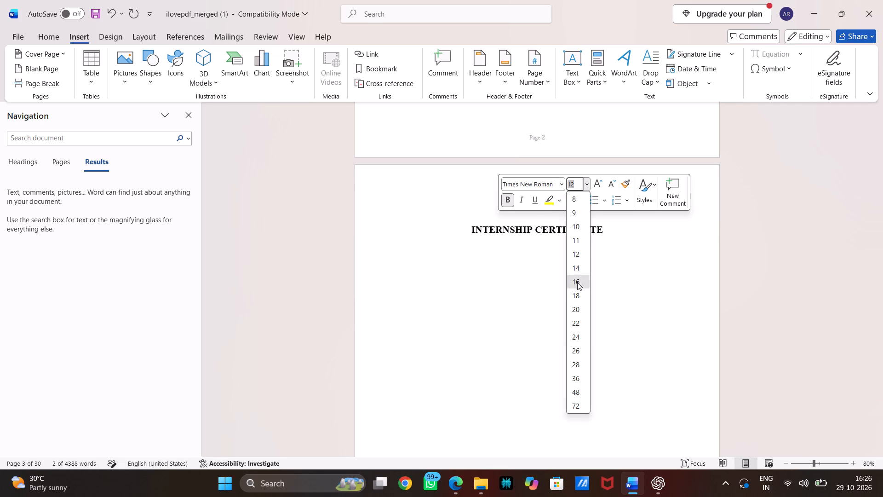
{"action": "left_click", "coordinate": [484, 241]}
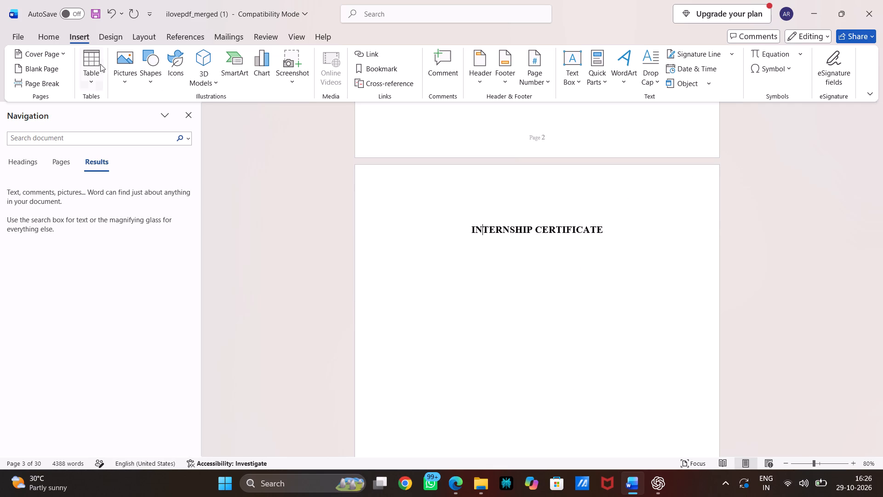
{"action": "left_click", "coordinate": [56, 40]}
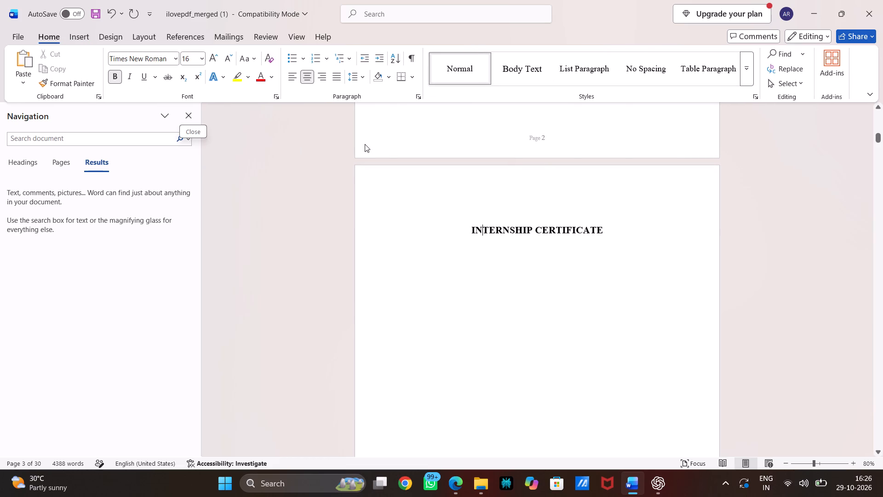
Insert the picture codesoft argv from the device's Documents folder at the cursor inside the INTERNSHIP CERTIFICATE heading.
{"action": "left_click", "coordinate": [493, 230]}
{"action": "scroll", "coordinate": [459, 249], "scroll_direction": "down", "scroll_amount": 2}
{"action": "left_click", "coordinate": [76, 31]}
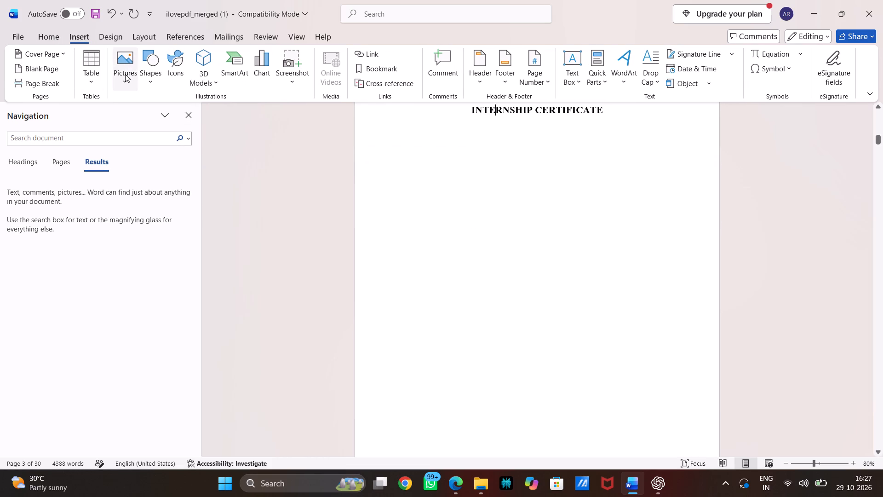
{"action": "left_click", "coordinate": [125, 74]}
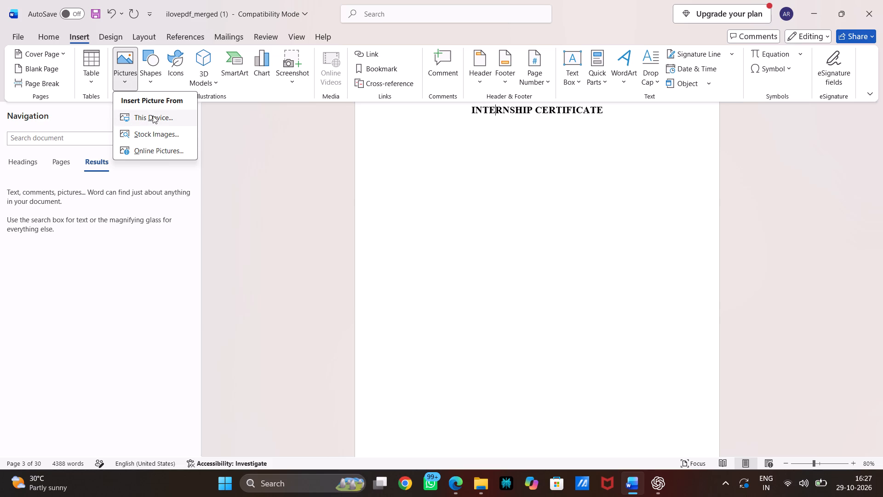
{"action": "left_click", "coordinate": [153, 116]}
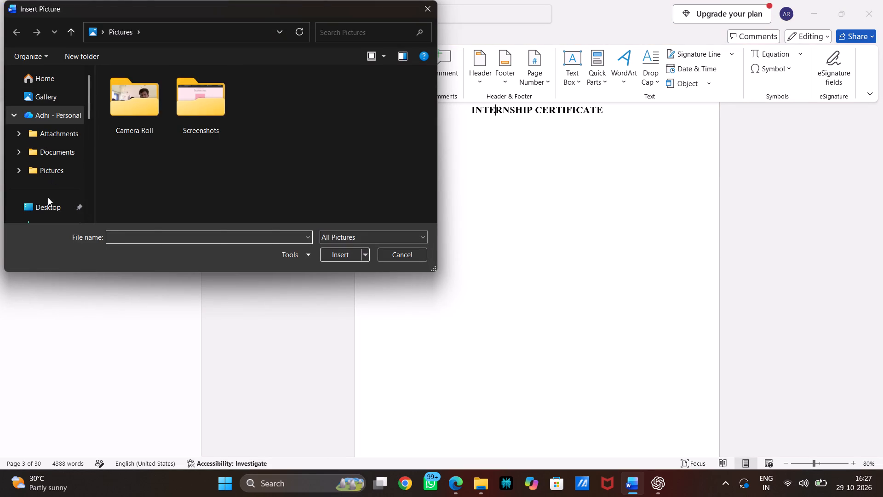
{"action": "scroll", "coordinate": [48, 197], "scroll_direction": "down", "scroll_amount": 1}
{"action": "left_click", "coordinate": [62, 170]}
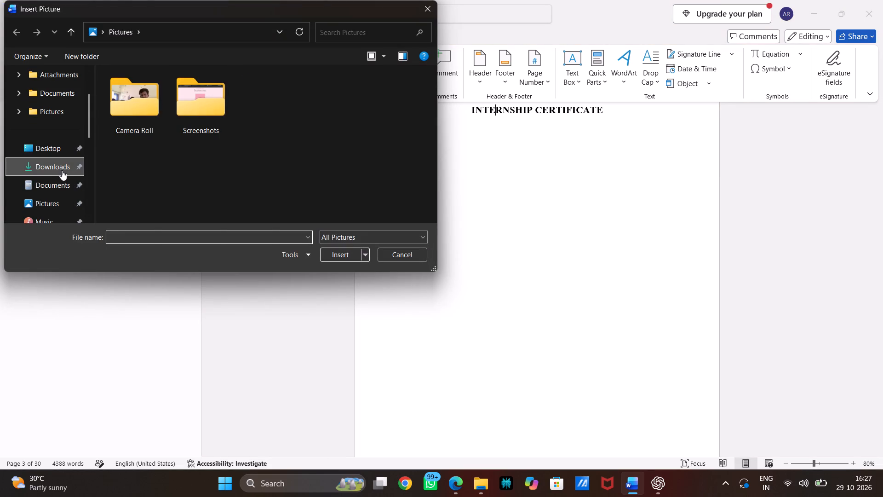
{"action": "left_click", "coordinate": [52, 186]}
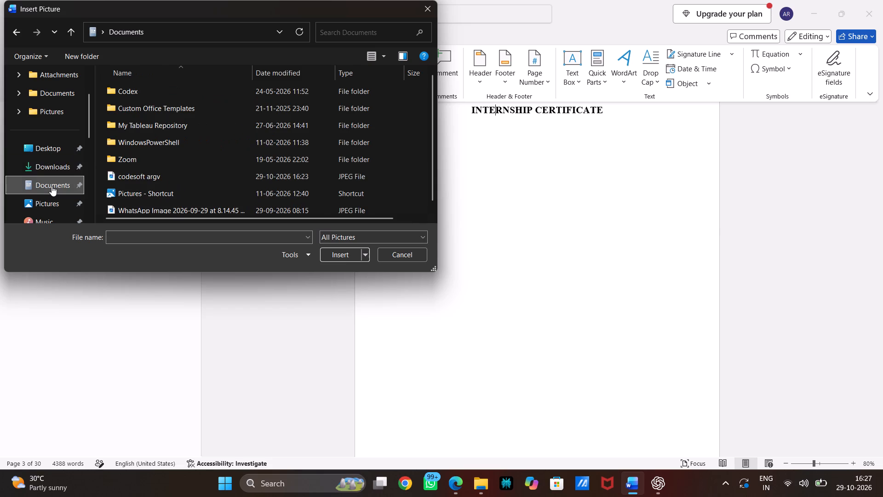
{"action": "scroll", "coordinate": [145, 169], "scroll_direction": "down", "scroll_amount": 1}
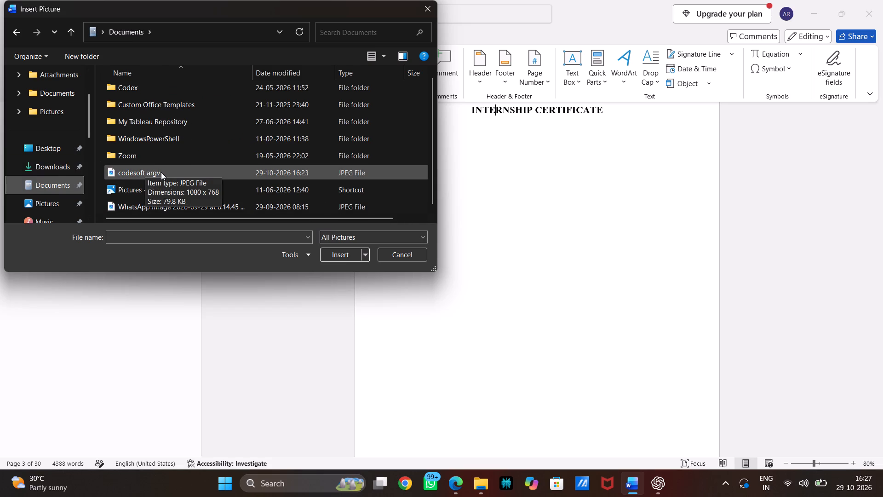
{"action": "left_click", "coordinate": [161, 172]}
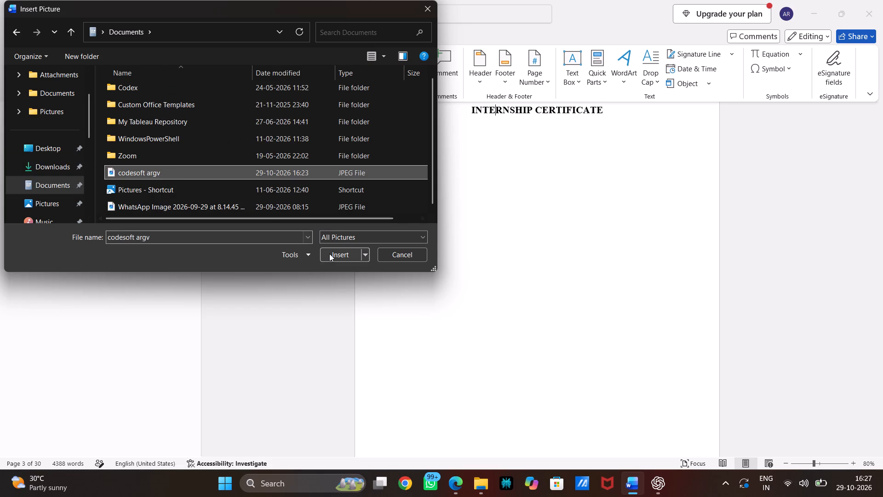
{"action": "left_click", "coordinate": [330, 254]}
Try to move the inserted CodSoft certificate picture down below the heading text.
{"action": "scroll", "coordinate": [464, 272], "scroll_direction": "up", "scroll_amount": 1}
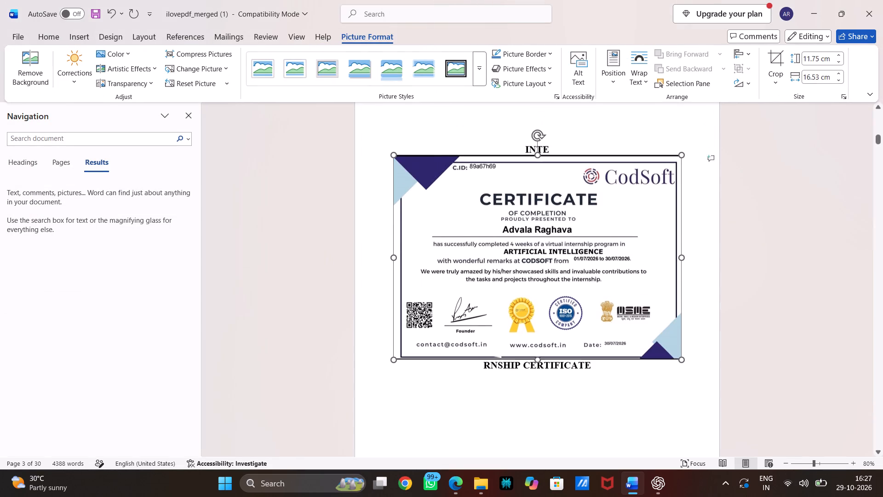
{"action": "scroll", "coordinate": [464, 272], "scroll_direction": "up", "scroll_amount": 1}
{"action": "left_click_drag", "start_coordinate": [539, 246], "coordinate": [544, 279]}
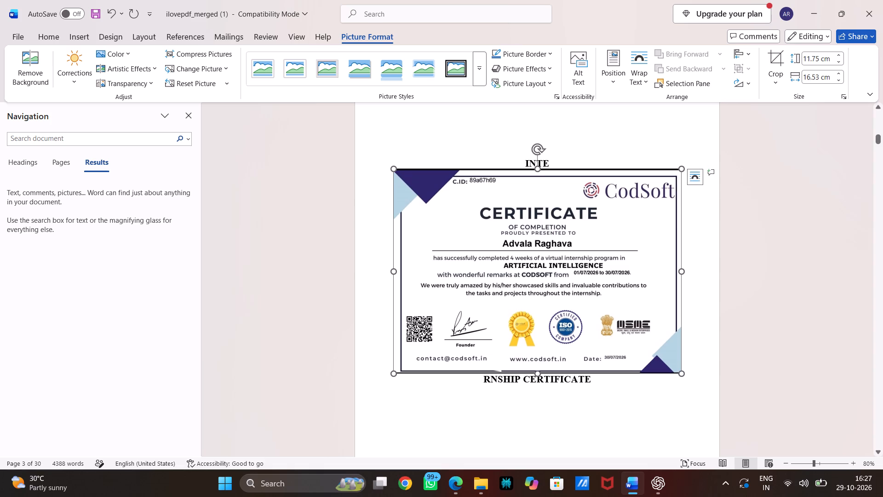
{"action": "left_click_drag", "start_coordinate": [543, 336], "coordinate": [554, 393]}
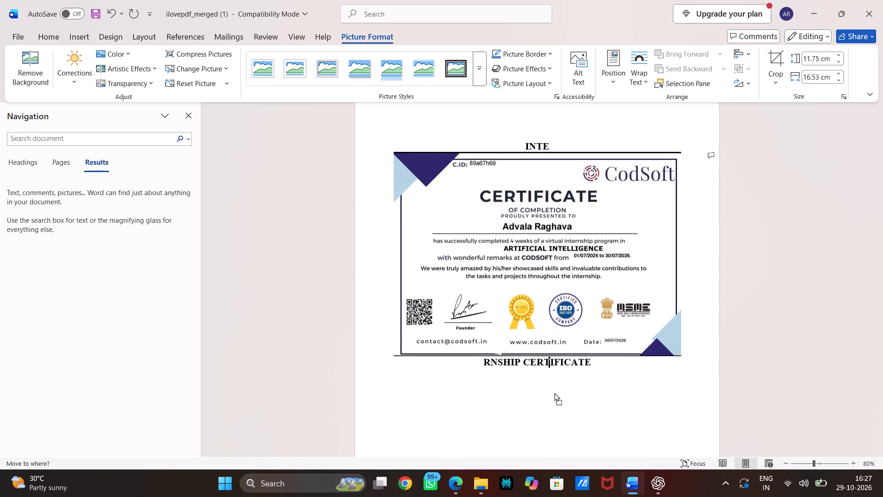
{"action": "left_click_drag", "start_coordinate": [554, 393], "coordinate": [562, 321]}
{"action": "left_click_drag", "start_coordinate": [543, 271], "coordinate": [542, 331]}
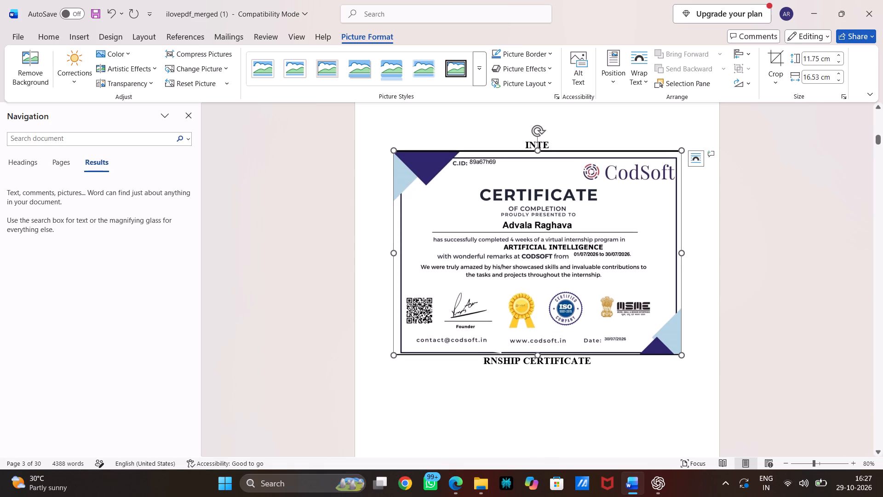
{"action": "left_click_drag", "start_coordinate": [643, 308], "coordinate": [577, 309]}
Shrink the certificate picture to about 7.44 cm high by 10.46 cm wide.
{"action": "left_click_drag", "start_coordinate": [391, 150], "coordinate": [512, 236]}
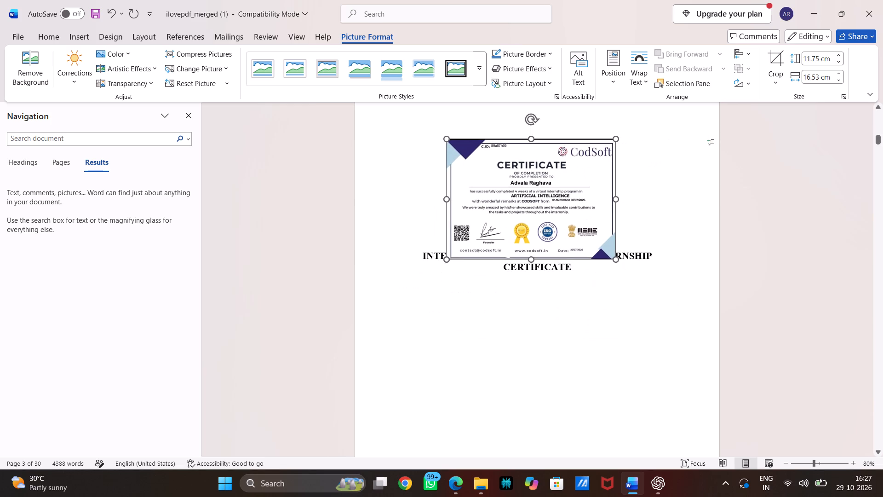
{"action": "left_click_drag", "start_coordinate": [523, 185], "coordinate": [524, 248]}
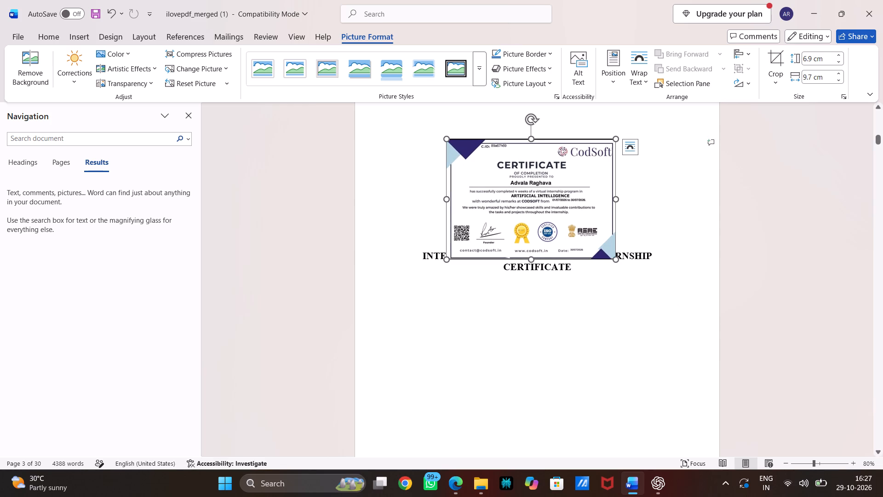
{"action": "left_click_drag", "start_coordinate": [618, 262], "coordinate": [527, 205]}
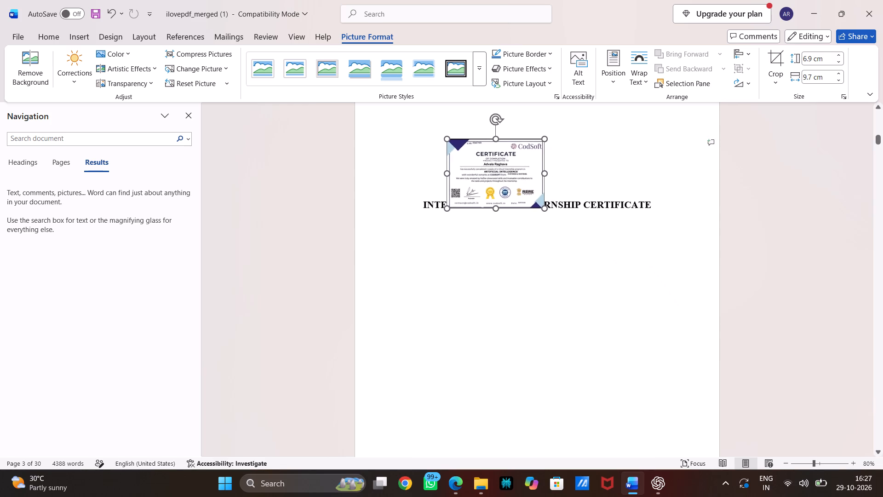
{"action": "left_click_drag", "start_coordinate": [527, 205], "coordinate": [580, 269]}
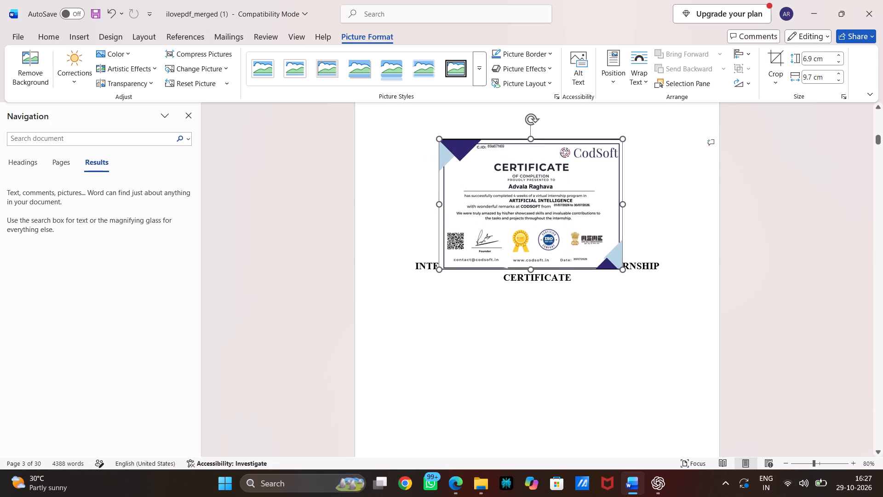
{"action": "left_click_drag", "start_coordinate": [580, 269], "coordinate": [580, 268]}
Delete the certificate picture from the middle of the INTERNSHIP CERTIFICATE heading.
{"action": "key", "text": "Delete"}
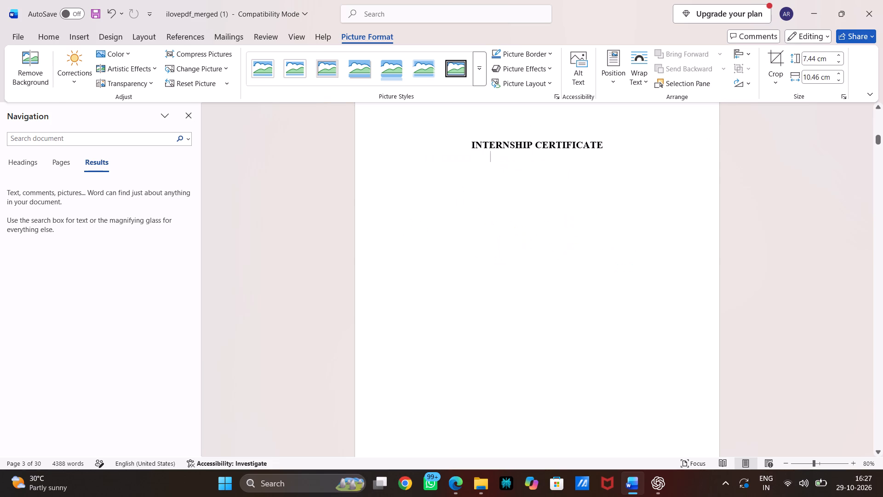
Add several blank lines after the INTERNSHIP CERTIFICATE heading, leaving the cursor on the last one.
{"action": "left_click", "coordinate": [488, 236]}
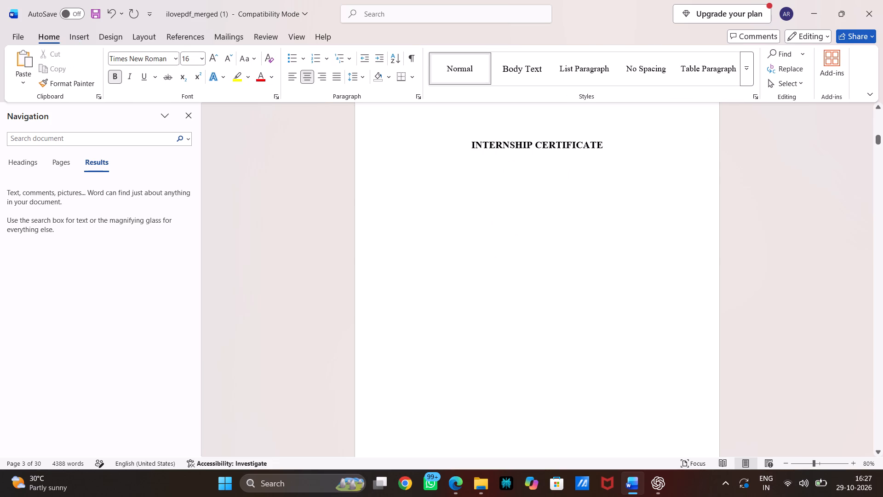
{"action": "left_click", "coordinate": [615, 146]}
{"action": "key", "text": "Return"}
{"action": "key", "text": "Return"}
{"action": "key", "text": "Return"}
{"action": "key", "text": "Return"}
{"action": "key", "text": "Return"}
{"action": "key", "text": "Return"}
{"action": "key", "text": "Return"}
{"action": "key", "text": "Return"}
Insert the codesoft argv picture from the Documents folder on the blank line below the INTERNSHIP CERTIFICATE heading.
{"action": "left_click", "coordinate": [77, 32]}
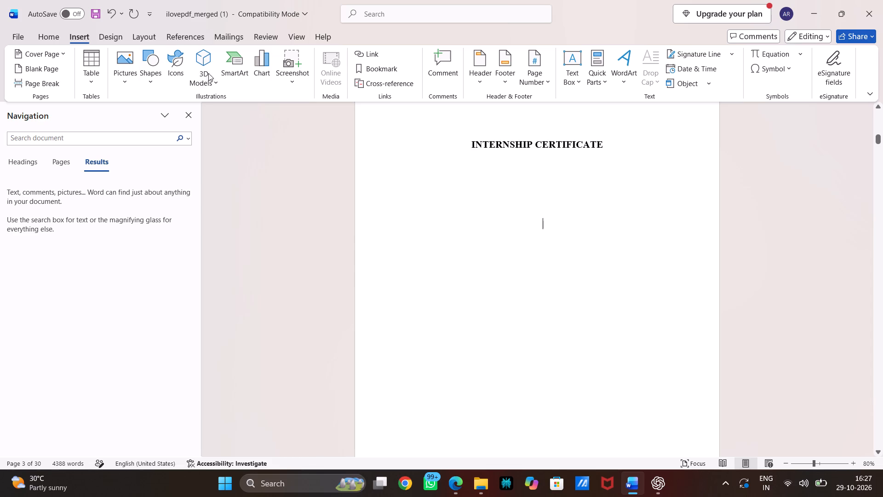
{"action": "left_click", "coordinate": [125, 66]}
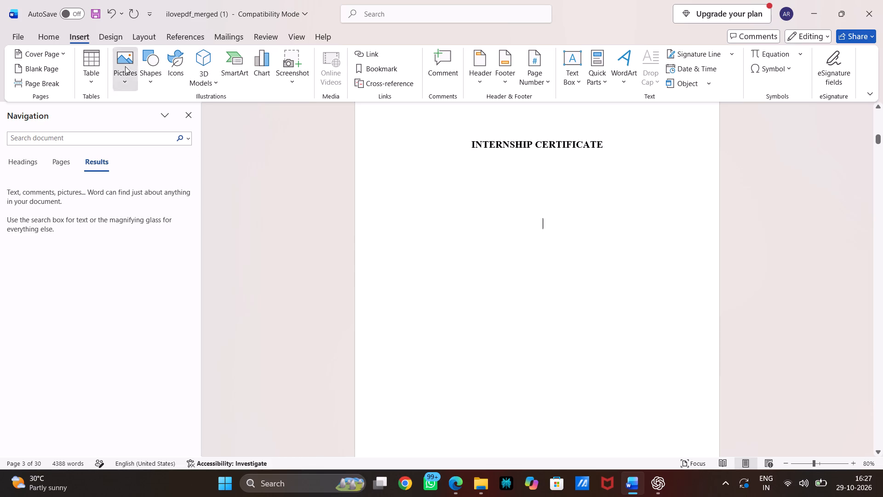
{"action": "left_click", "coordinate": [146, 118]}
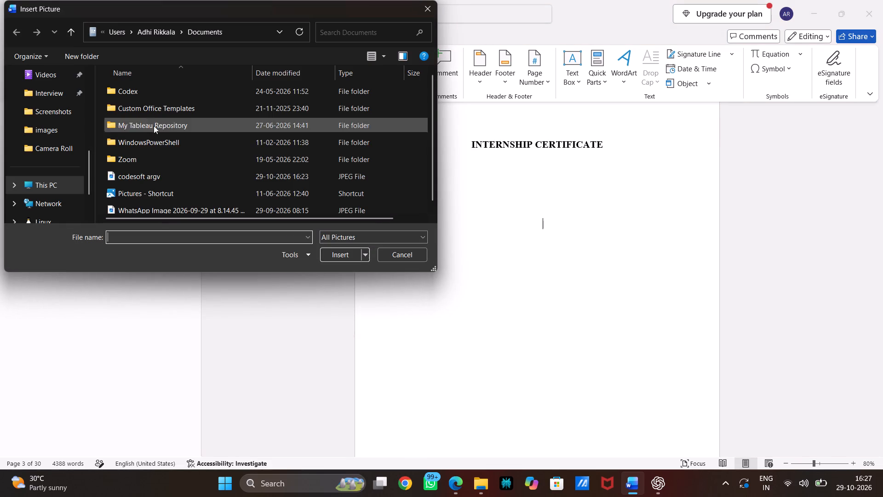
{"action": "left_click", "coordinate": [138, 173]}
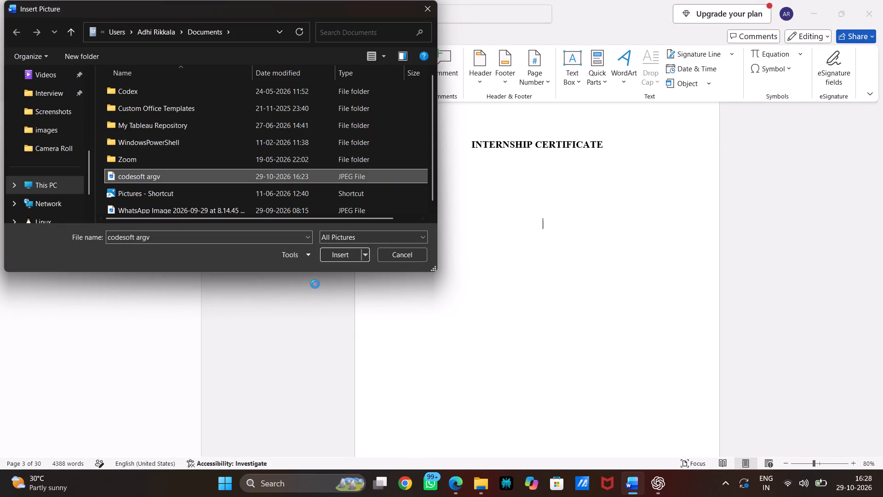
{"action": "left_click", "coordinate": [338, 260]}
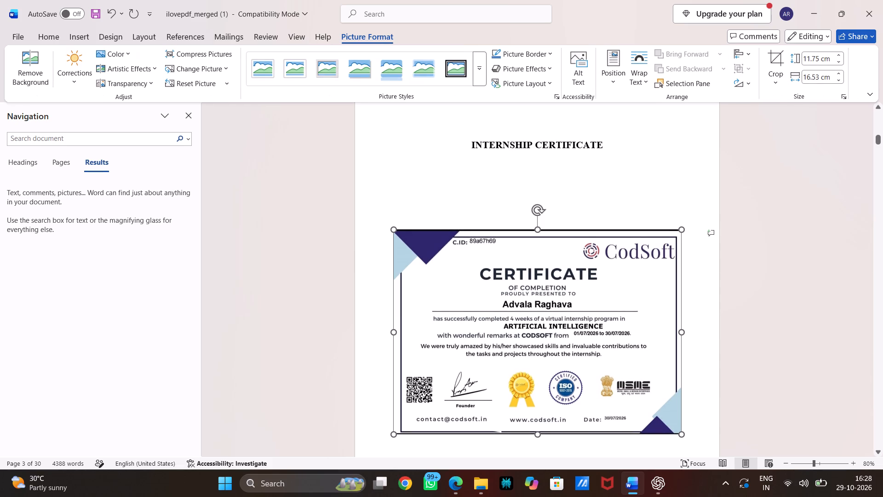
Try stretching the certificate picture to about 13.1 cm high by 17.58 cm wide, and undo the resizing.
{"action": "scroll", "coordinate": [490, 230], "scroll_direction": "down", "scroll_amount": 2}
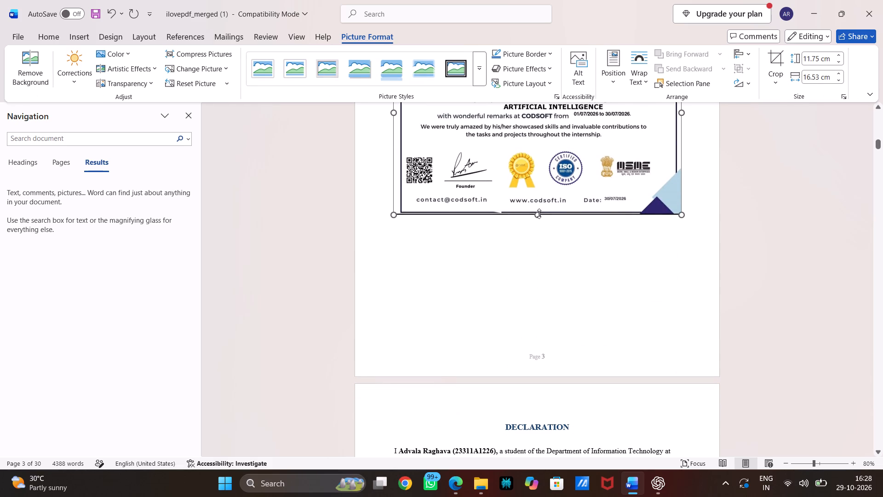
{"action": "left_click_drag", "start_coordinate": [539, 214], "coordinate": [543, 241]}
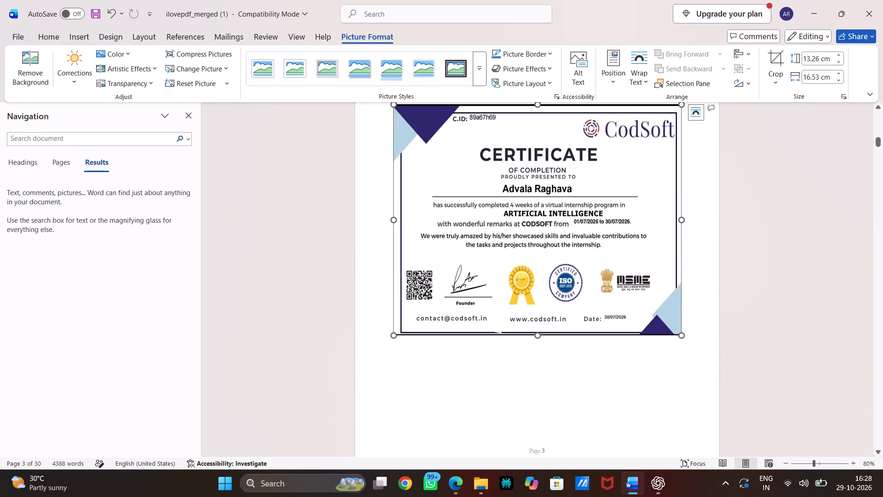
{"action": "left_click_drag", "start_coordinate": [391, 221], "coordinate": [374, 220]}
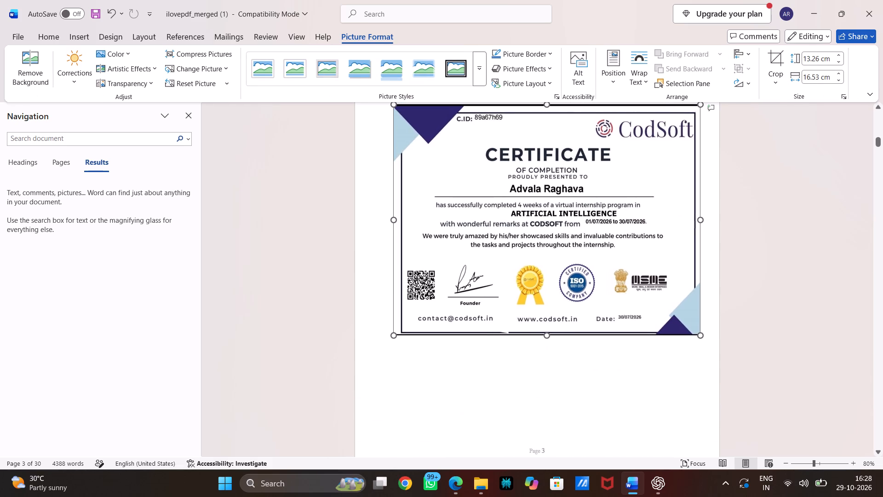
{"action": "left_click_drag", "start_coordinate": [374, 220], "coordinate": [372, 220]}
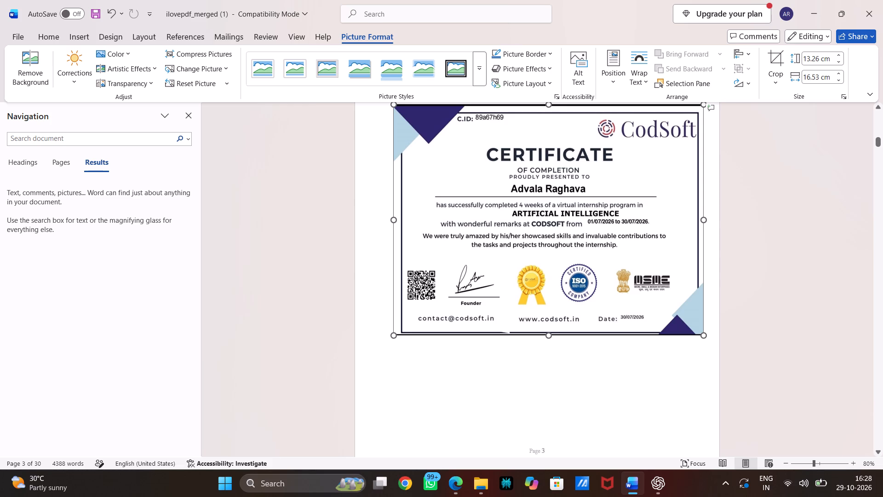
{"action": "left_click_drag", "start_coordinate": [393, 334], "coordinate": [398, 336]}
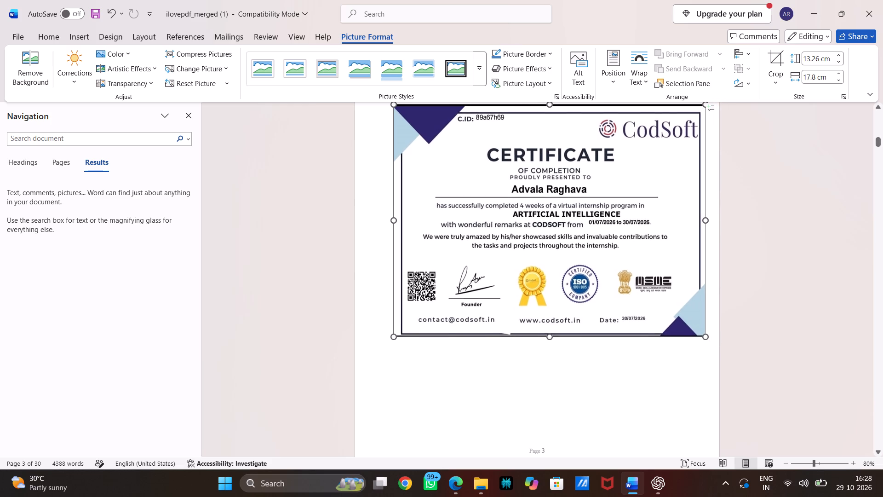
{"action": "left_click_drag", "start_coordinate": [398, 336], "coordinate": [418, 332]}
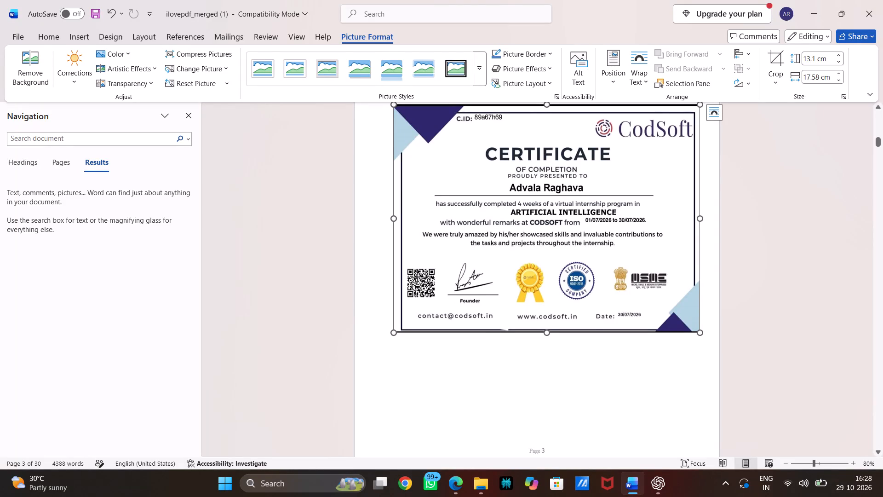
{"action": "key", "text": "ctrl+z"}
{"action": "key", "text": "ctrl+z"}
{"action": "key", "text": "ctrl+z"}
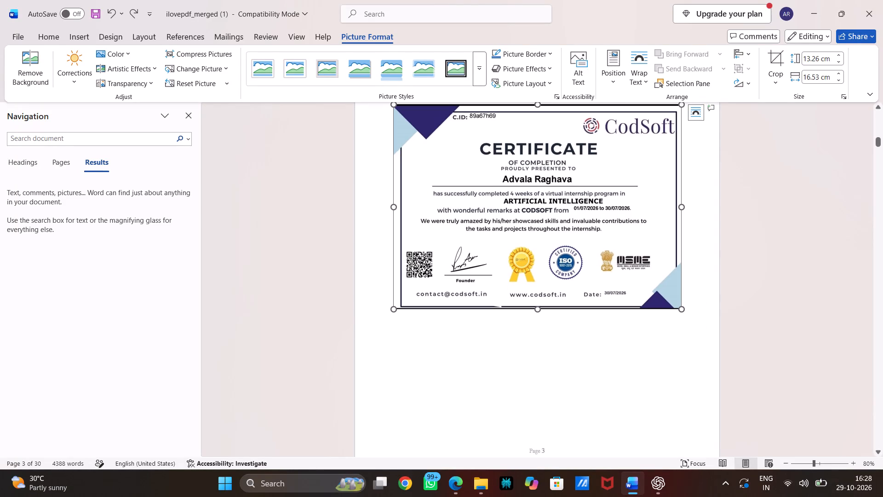
Enlarge the certificate picture proportionally so its width extends slightly into the page's right margin.
{"action": "left_click_drag", "start_coordinate": [393, 310], "coordinate": [381, 322]}
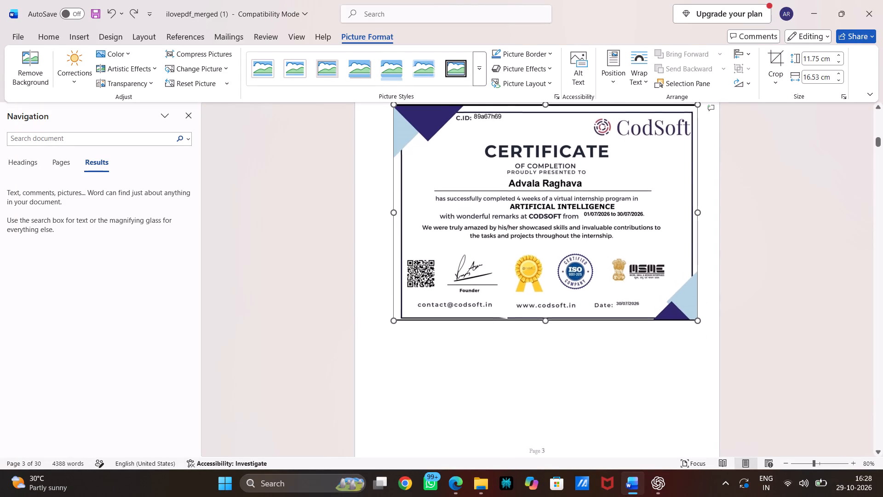
{"action": "left_click_drag", "start_coordinate": [381, 322], "coordinate": [380, 325]}
{"action": "left_click", "coordinate": [500, 375]}
Examine the certificate page's layout, checking the enlarged picture's placement relative to the heading and page margins.
{"action": "scroll", "coordinate": [500, 375], "scroll_direction": "up", "scroll_amount": 1}
{"action": "left_click", "coordinate": [377, 260]}
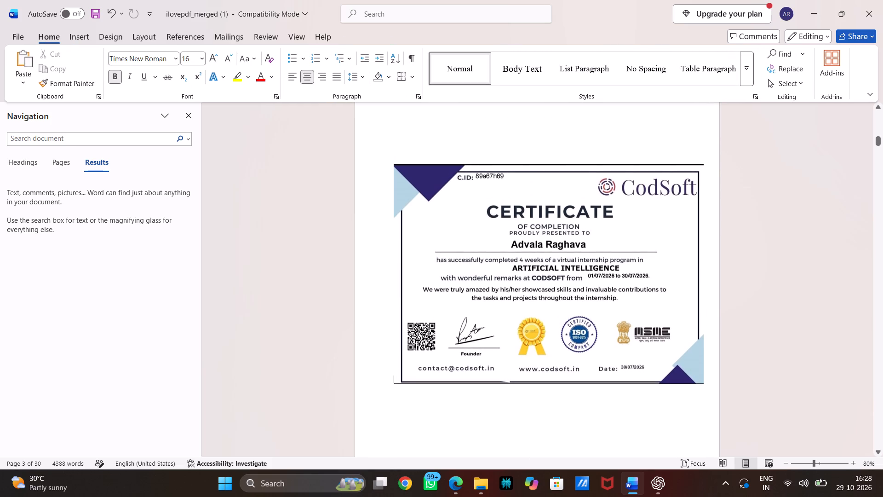
{"action": "left_click", "coordinate": [381, 290]}
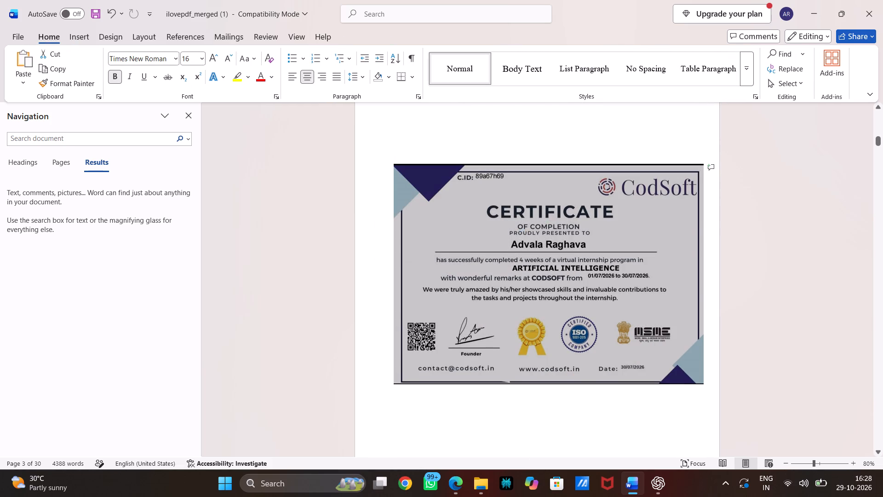
{"action": "scroll", "coordinate": [381, 290], "scroll_direction": "up", "scroll_amount": 2}
{"action": "scroll", "coordinate": [381, 290], "scroll_direction": "down", "scroll_amount": 1, "text": "ctrl"}
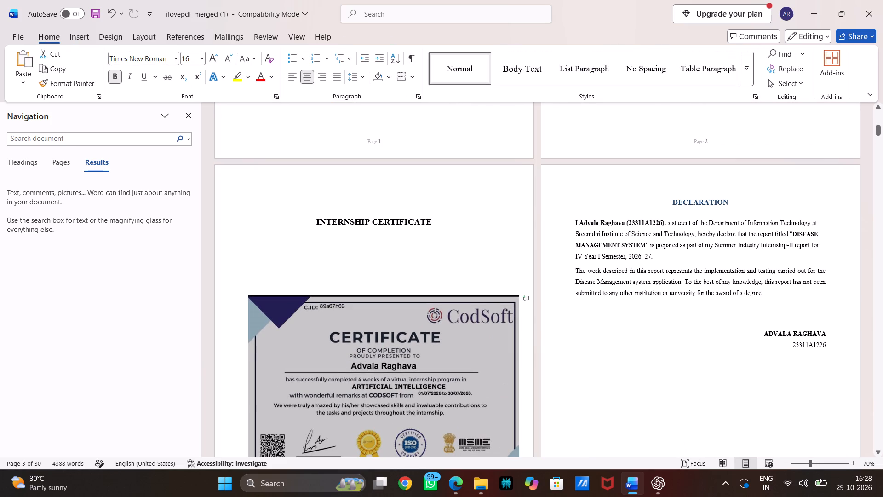
{"action": "scroll", "coordinate": [469, 236], "scroll_direction": "up", "scroll_amount": 3, "text": "ctrl"}
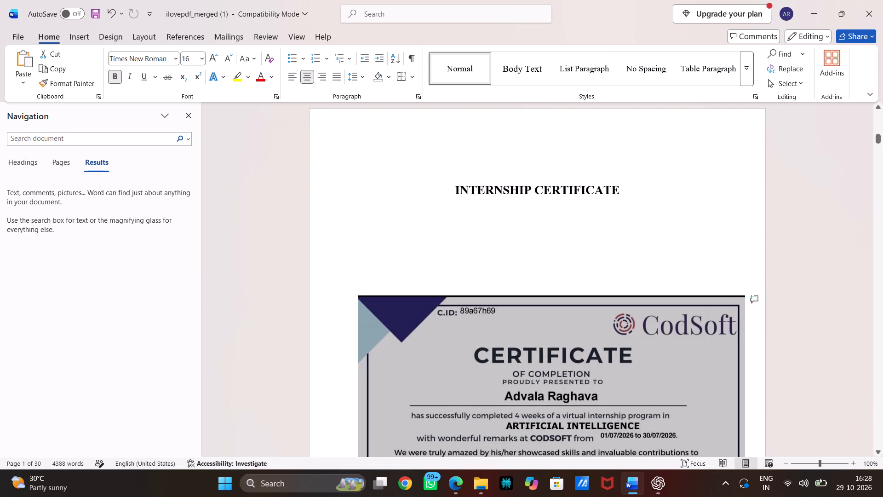
{"action": "scroll", "coordinate": [469, 236], "scroll_direction": "down", "scroll_amount": 2}
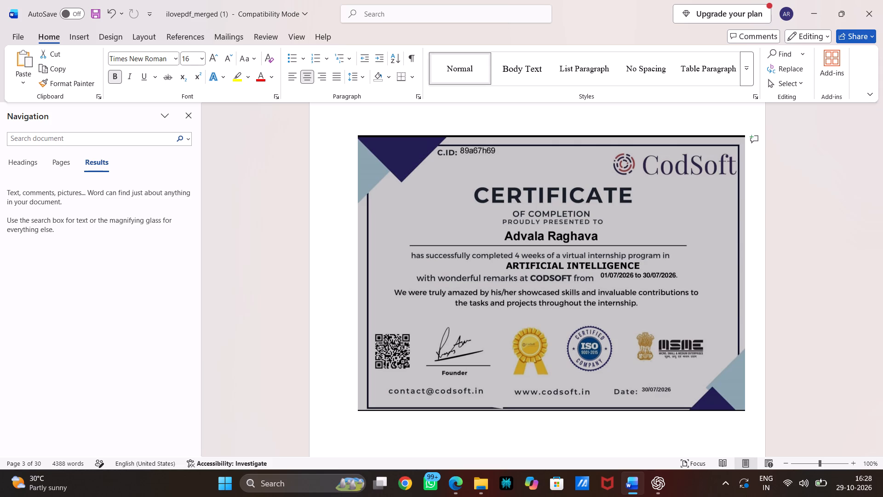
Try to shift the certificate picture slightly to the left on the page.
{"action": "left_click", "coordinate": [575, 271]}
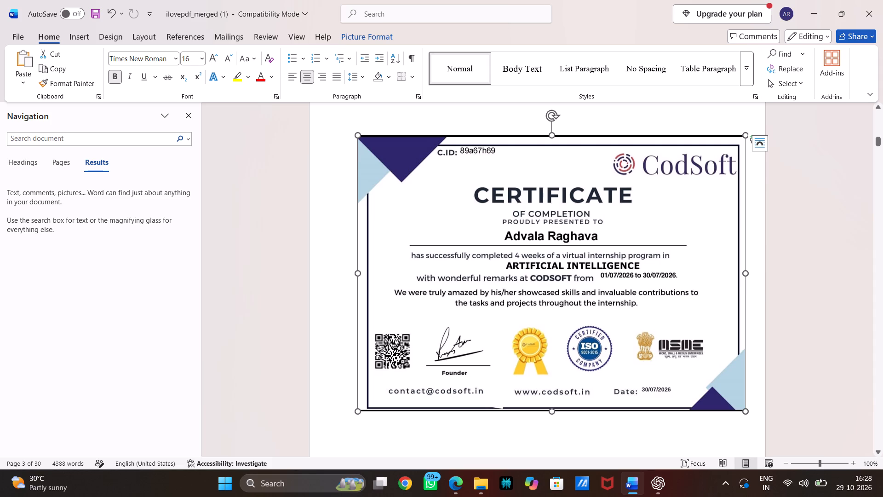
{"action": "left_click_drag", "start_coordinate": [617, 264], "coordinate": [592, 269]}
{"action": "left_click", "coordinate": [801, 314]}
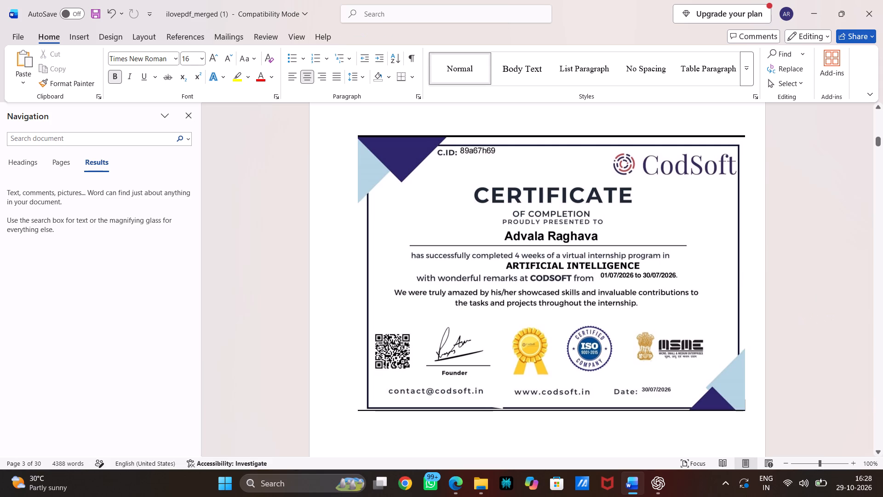
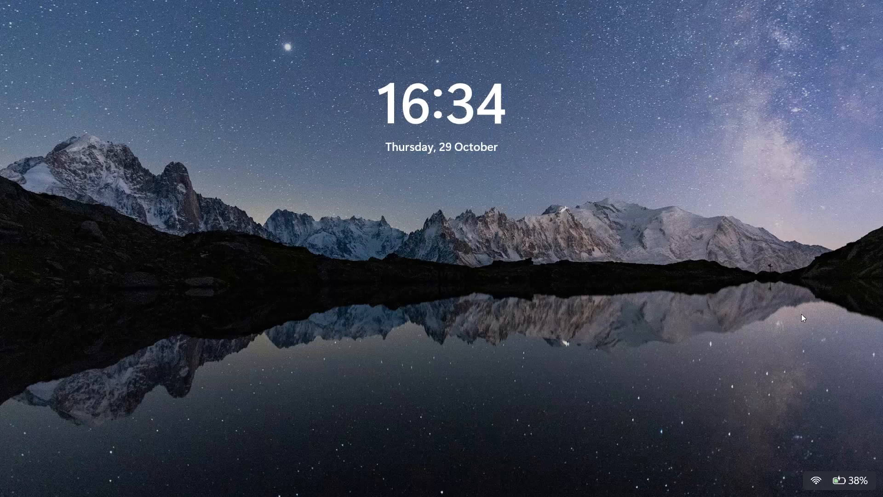
Dismiss the lock screen to return to the desktop session and open WhatsApp.
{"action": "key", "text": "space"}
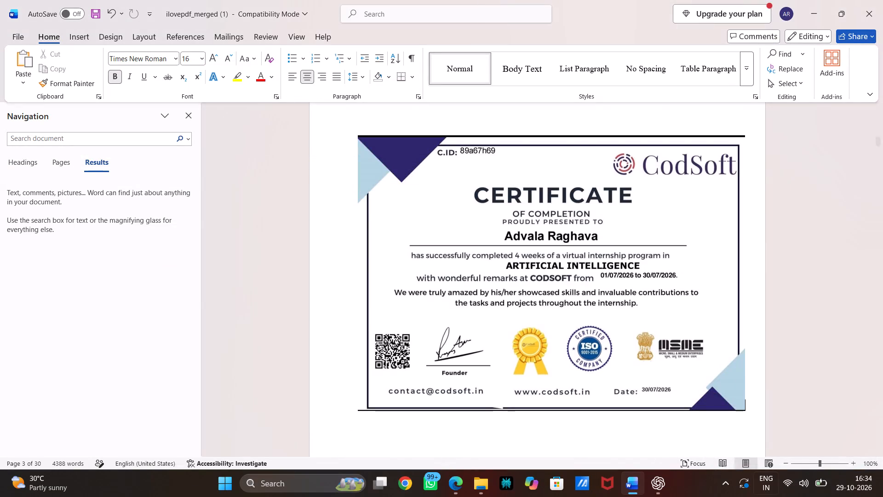
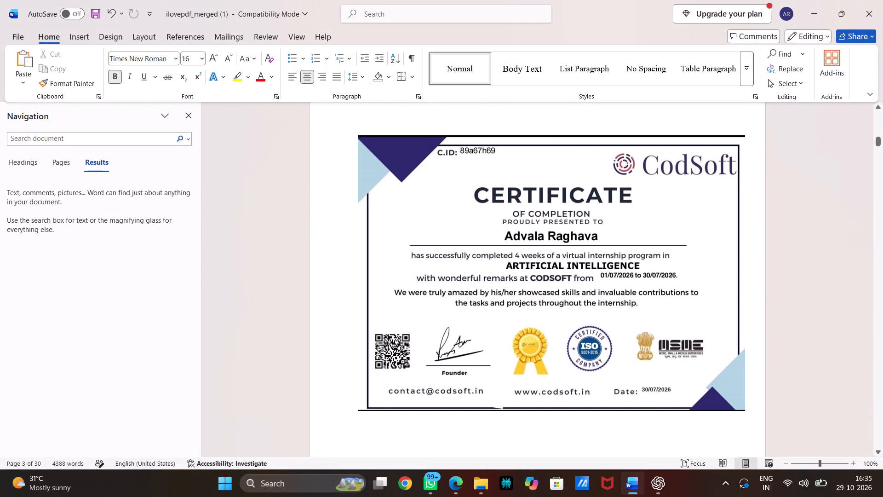
Delete the existing CodSoft certificate picture from page 3 of the report.
{"action": "left_click", "coordinate": [367, 166]}
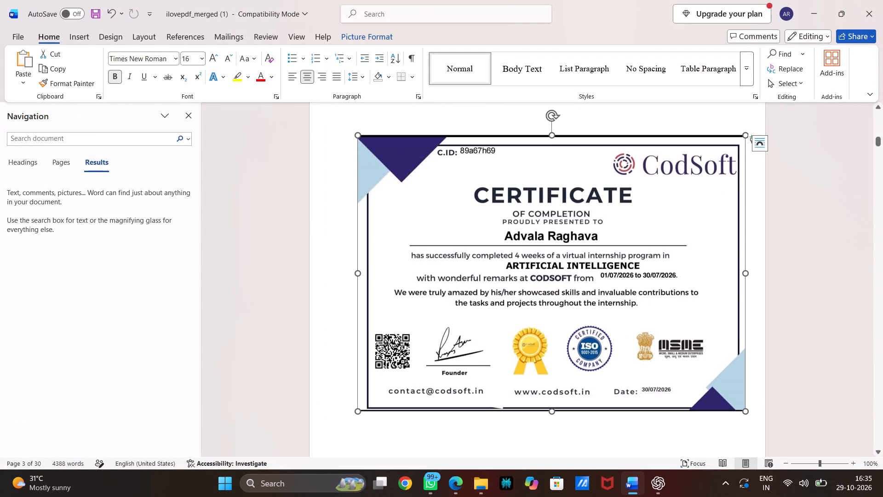
{"action": "key", "text": "Delete"}
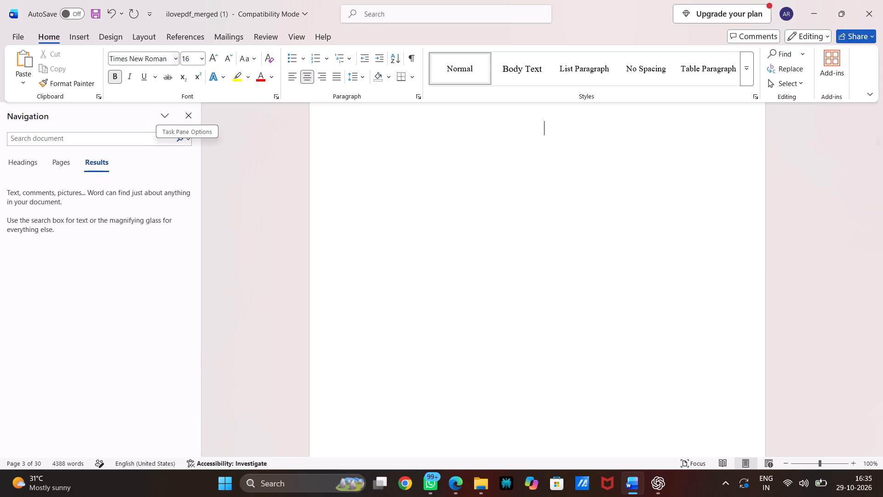
Start inserting a picture file from this device at the emptied certificate spot on page 3.
{"action": "left_click", "coordinate": [73, 35]}
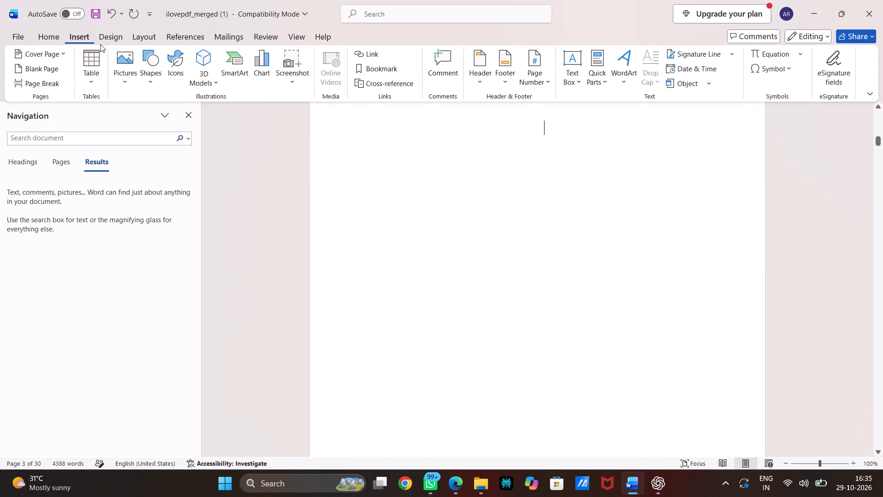
{"action": "left_click", "coordinate": [130, 58]}
{"action": "left_click", "coordinate": [159, 117]}
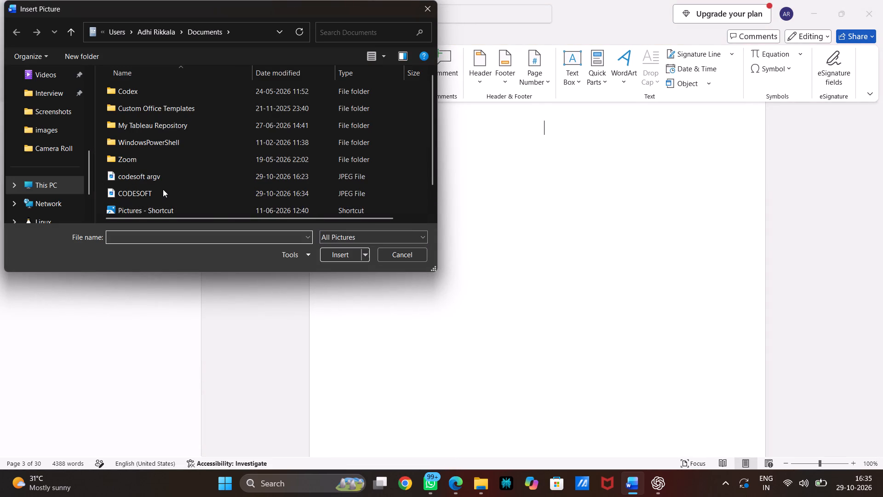
Insert the CODESOFT certificate picture from the Documents folder onto the Internship Certificate page.
{"action": "left_click", "coordinate": [163, 189]}
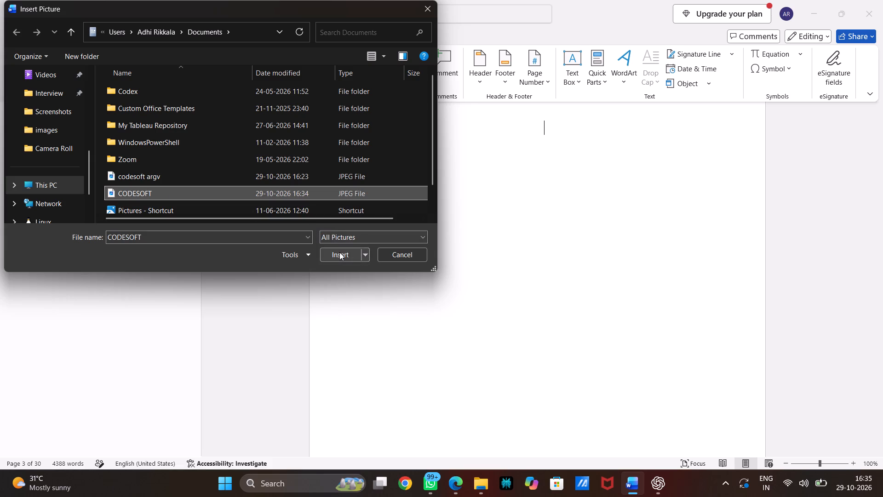
{"action": "left_click", "coordinate": [339, 252]}
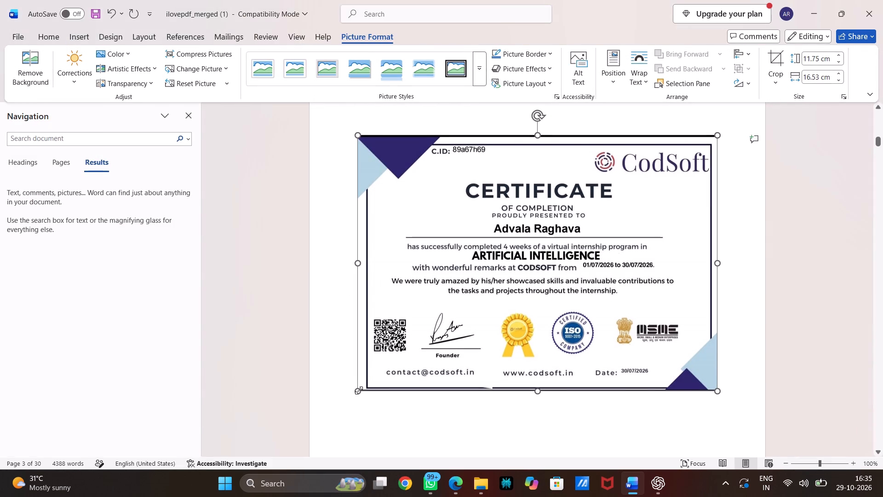
Enlarge the inserted certificate picture proportionally to 12.32 cm high by 17.32 cm wide.
{"action": "left_click_drag", "start_coordinate": [359, 390], "coordinate": [351, 404]}
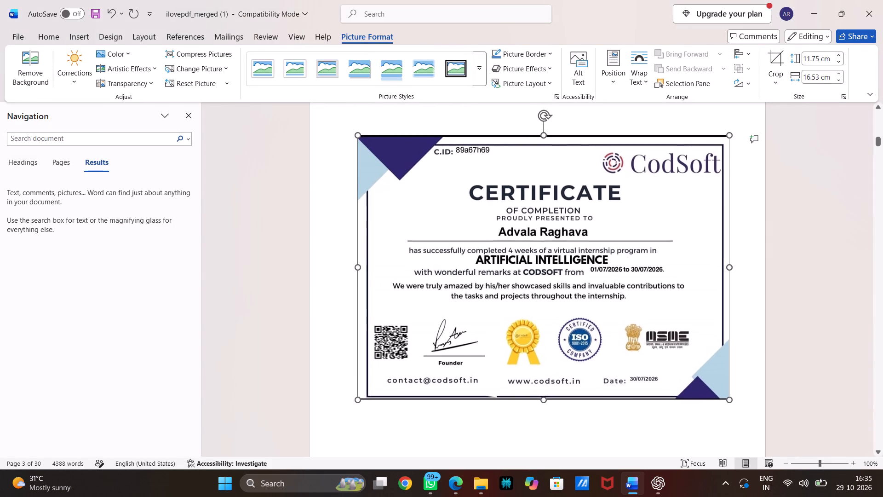
{"action": "left_click_drag", "start_coordinate": [351, 404], "coordinate": [351, 403]}
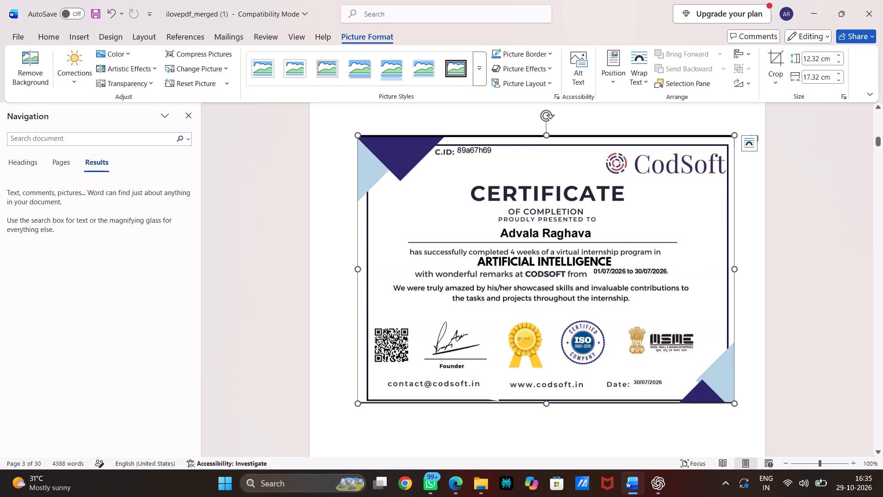
{"action": "scroll", "coordinate": [512, 335], "scroll_direction": "down", "scroll_amount": 7, "text": "ctrl"}
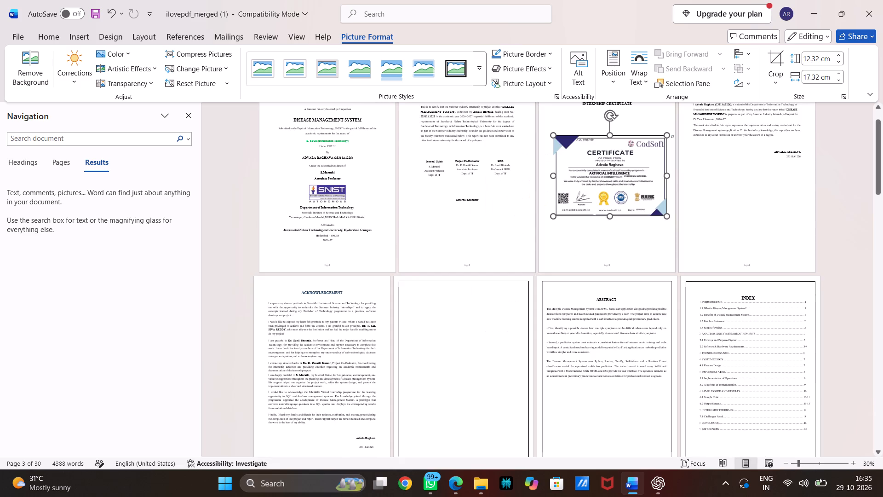
{"action": "left_click", "coordinate": [636, 254]}
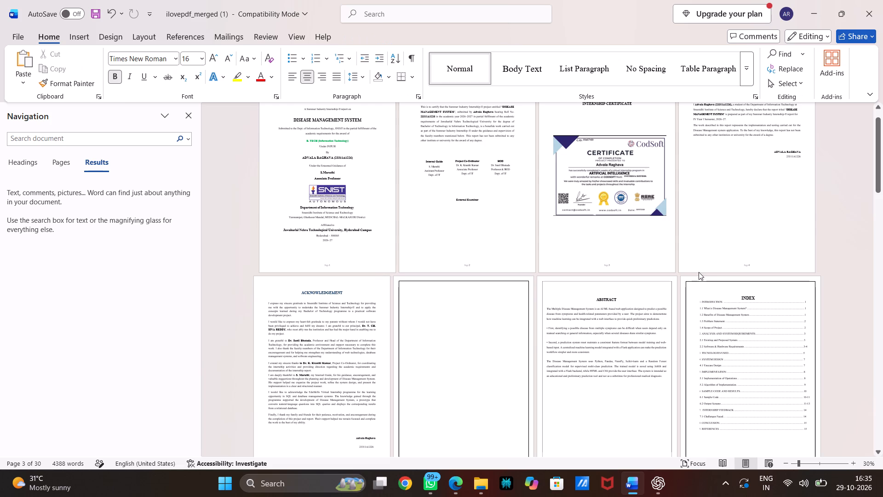
Delete the blank bordered page between the Acknowledgement and Abstract pages.
{"action": "scroll", "coordinate": [699, 272], "scroll_direction": "up", "scroll_amount": 1}
{"action": "scroll", "coordinate": [699, 272], "scroll_direction": "up", "scroll_amount": 6, "text": "ctrl"}
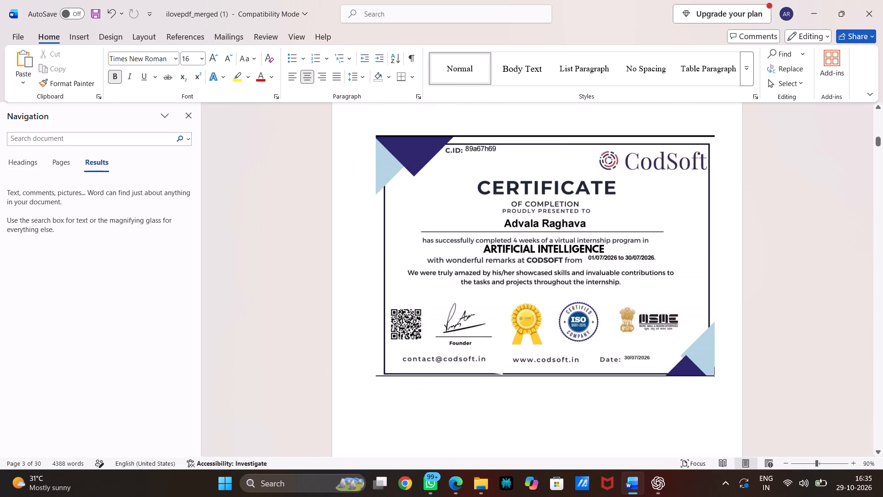
{"action": "scroll", "coordinate": [699, 272], "scroll_direction": "down", "scroll_amount": 9, "text": "ctrl"}
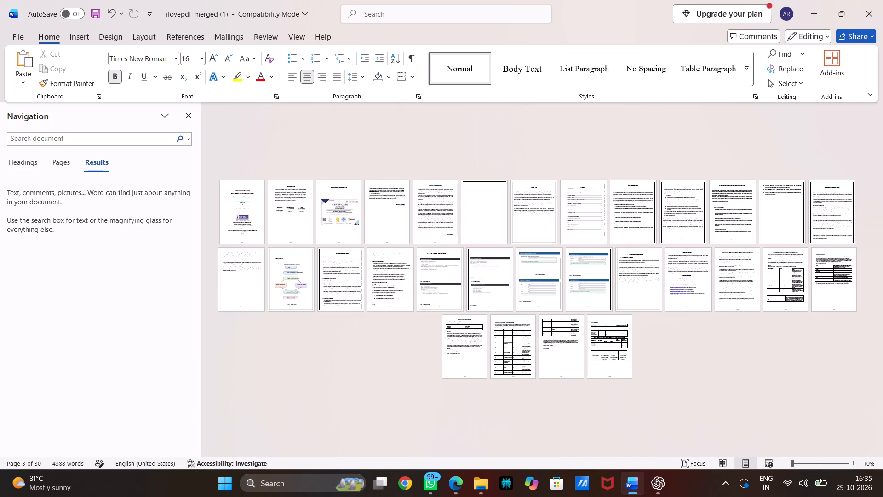
{"action": "left_click", "coordinate": [478, 226]}
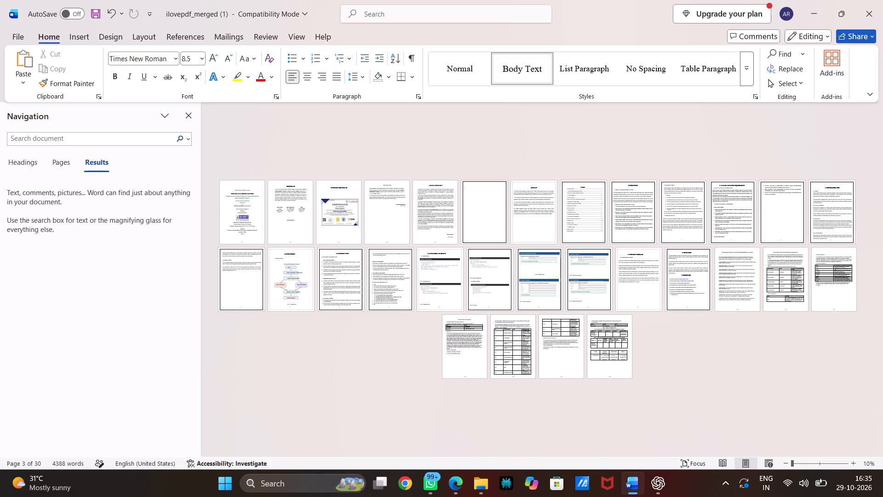
{"action": "key", "text": "Delete"}
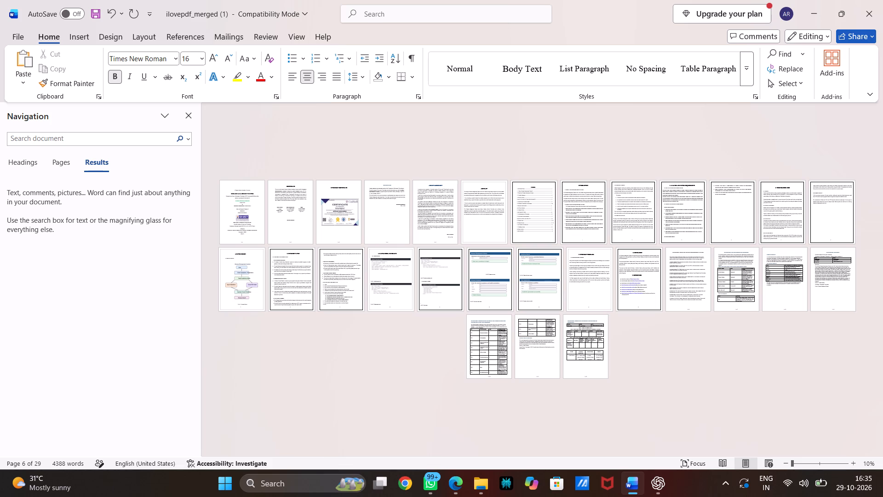
Examine the Internship Certificate and Declaration pages, checking their layout and text.
{"action": "left_click", "coordinate": [392, 213]}
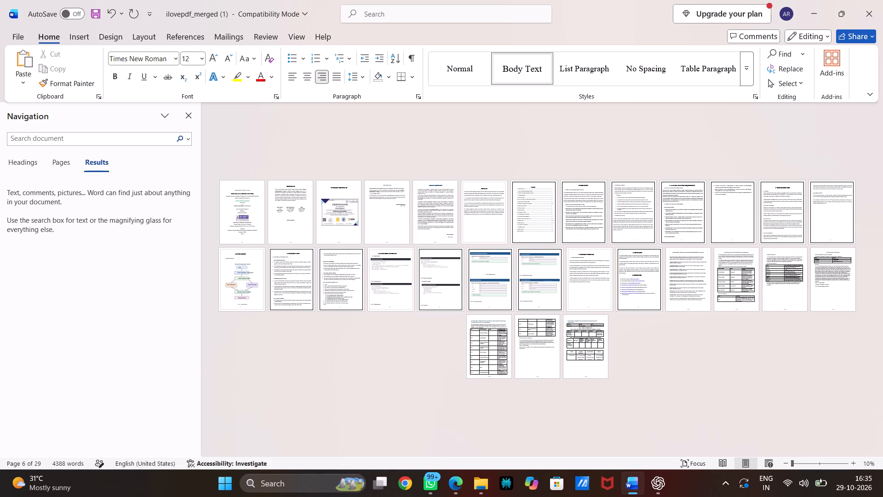
{"action": "double_click", "coordinate": [392, 213]}
{"action": "left_click", "coordinate": [399, 212]}
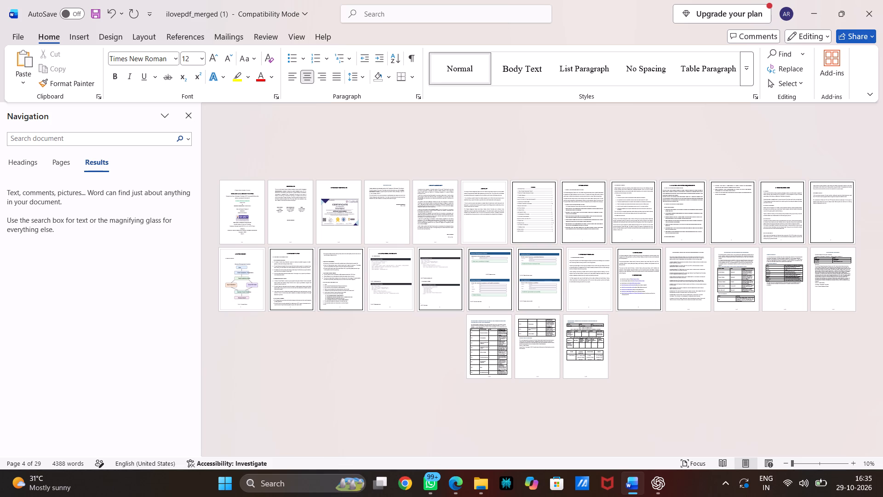
{"action": "scroll", "coordinate": [396, 215], "scroll_direction": "up", "scroll_amount": 4, "text": "ctrl"}
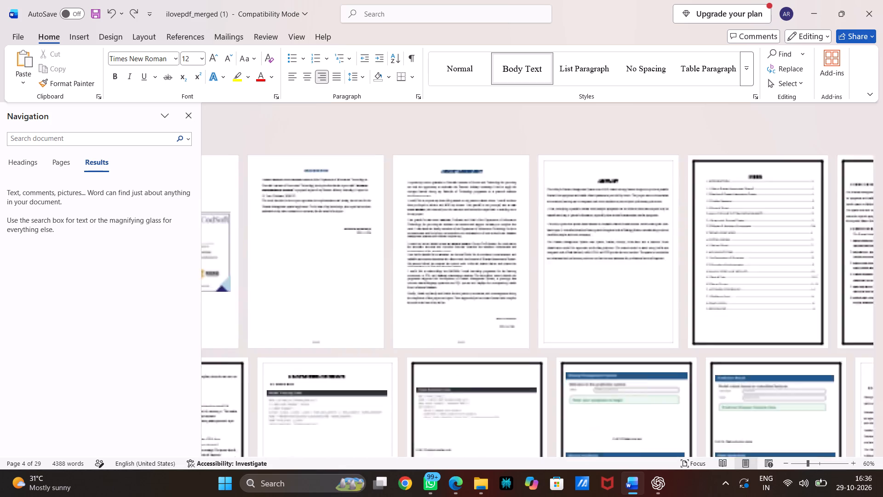
{"action": "scroll", "coordinate": [396, 215], "scroll_direction": "up", "scroll_amount": 3, "text": "ctrl"}
{"action": "scroll", "coordinate": [495, 202], "scroll_direction": "up", "scroll_amount": 3}
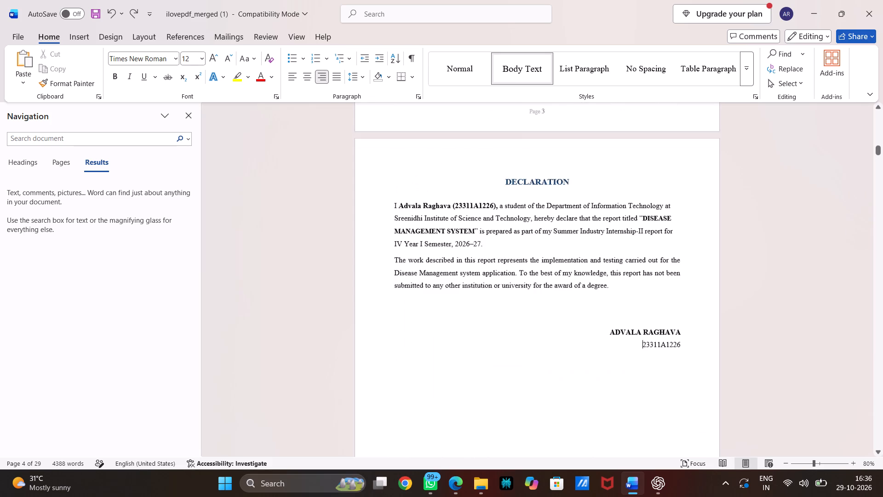
{"action": "scroll", "coordinate": [495, 202], "scroll_direction": "up", "scroll_amount": 5}
{"action": "scroll", "coordinate": [495, 202], "scroll_direction": "down", "scroll_amount": 3}
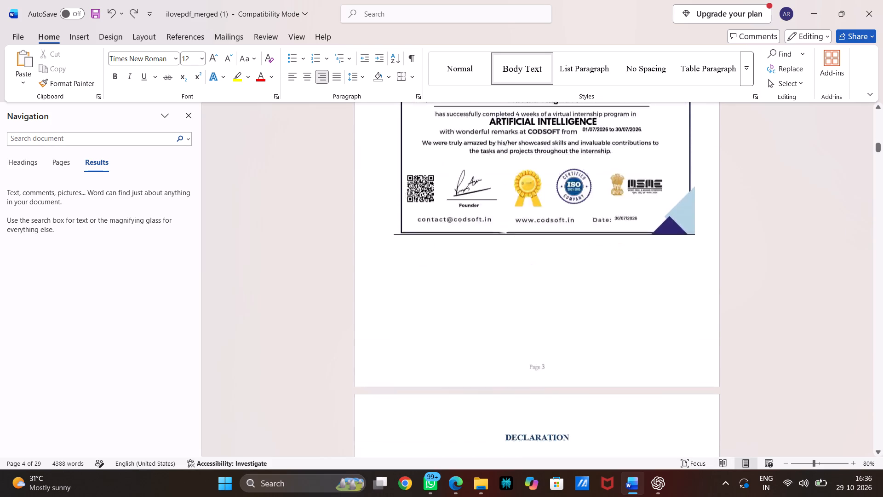
{"action": "scroll", "coordinate": [495, 202], "scroll_direction": "down", "scroll_amount": 1}
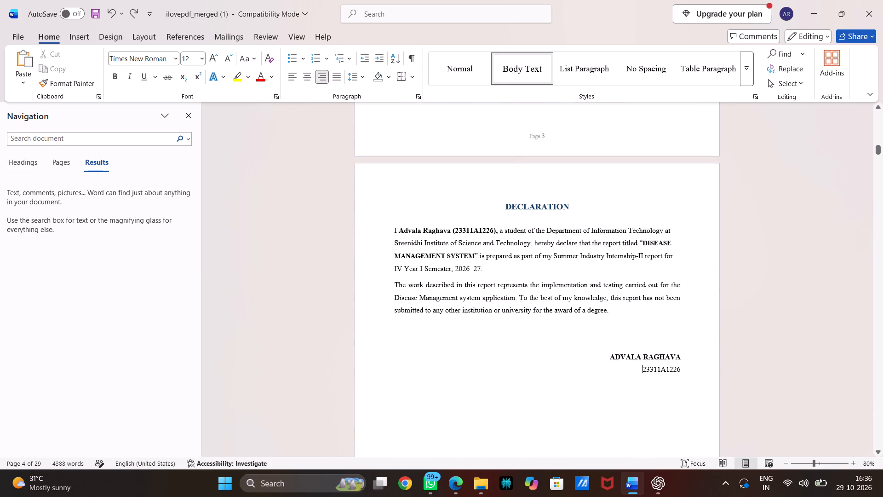
{"action": "scroll", "coordinate": [495, 202], "scroll_direction": "down", "scroll_amount": 2}
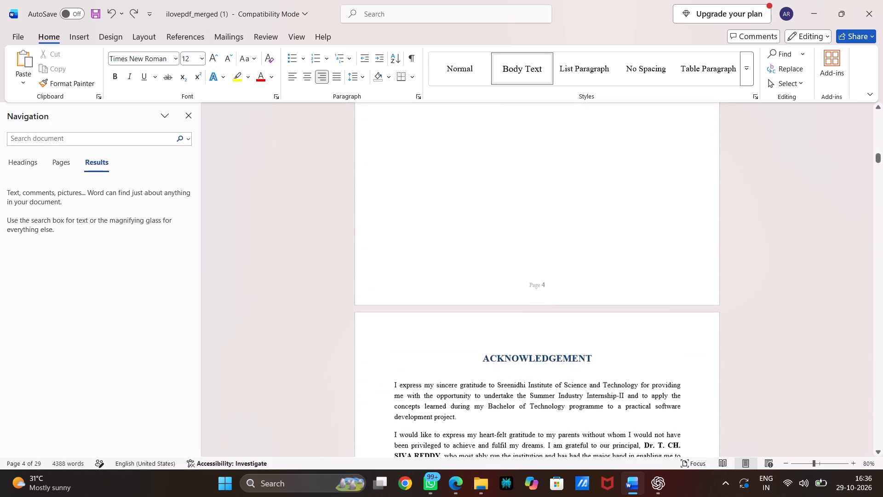
{"action": "scroll", "coordinate": [495, 202], "scroll_direction": "down", "scroll_amount": 2}
Read through the Acknowledgement page, from its opening paragraph to the signature lines.
{"action": "scroll", "coordinate": [495, 202], "scroll_direction": "up", "scroll_amount": 1}
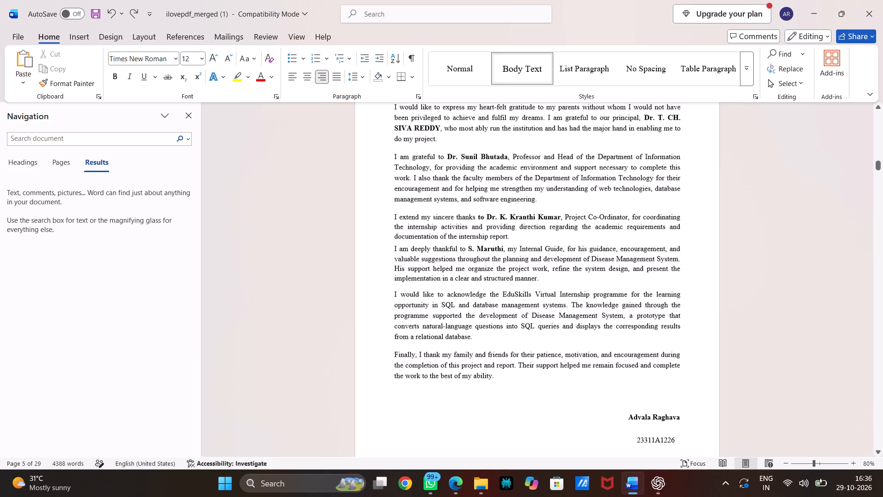
{"action": "scroll", "coordinate": [495, 202], "scroll_direction": "up", "scroll_amount": 1}
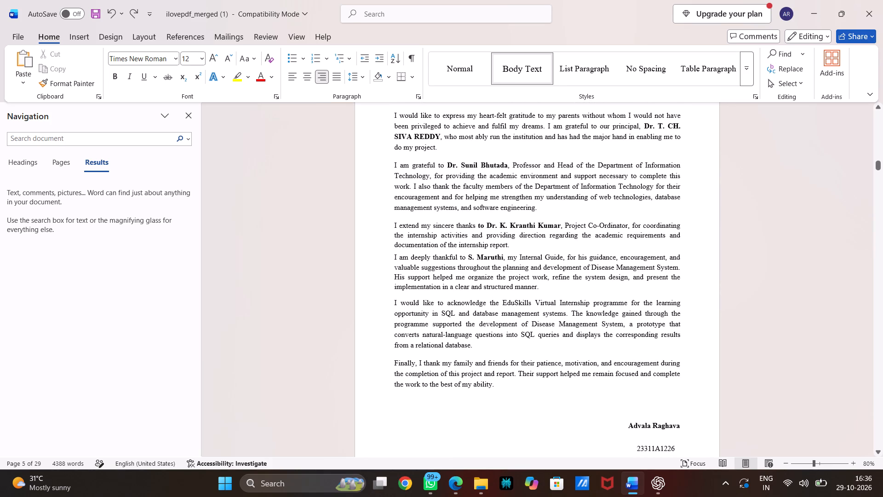
{"action": "scroll", "coordinate": [495, 202], "scroll_direction": "up", "scroll_amount": 2}
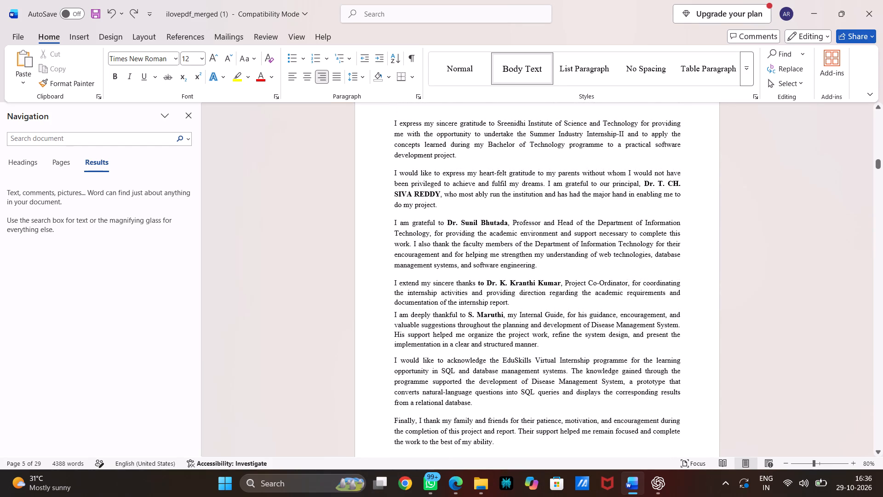
{"action": "scroll", "coordinate": [495, 202], "scroll_direction": "down", "scroll_amount": 1}
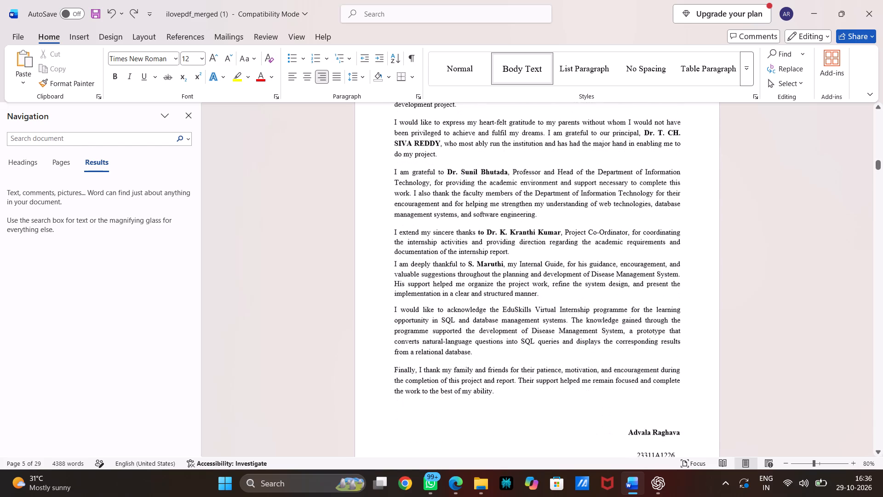
{"action": "scroll", "coordinate": [495, 202], "scroll_direction": "down", "scroll_amount": 3}
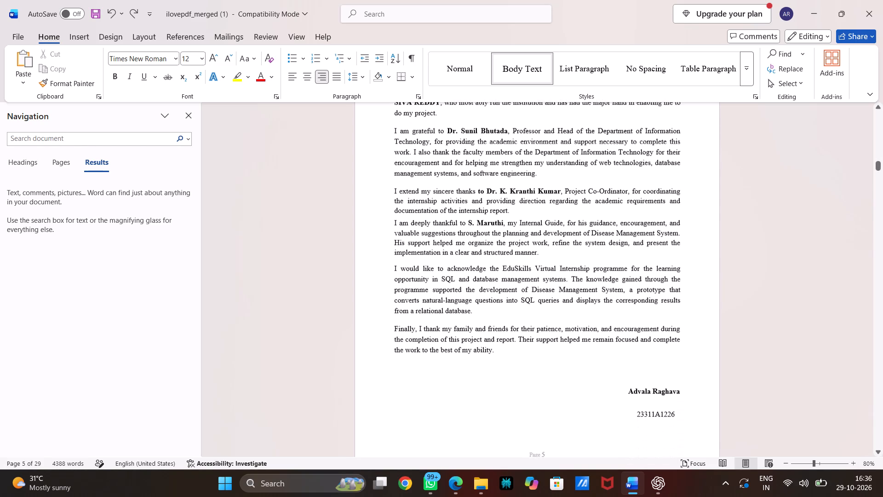
{"action": "scroll", "coordinate": [495, 202], "scroll_direction": "down", "scroll_amount": 3}
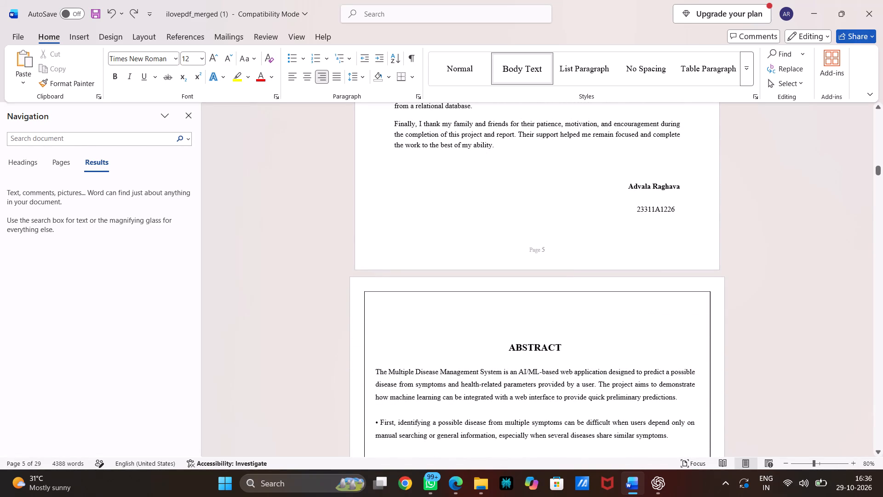
Review the Abstract and Index pages up to the start of the Introduction, checking their text, page borders and index entries.
{"action": "scroll", "coordinate": [495, 202], "scroll_direction": "down", "scroll_amount": 2}
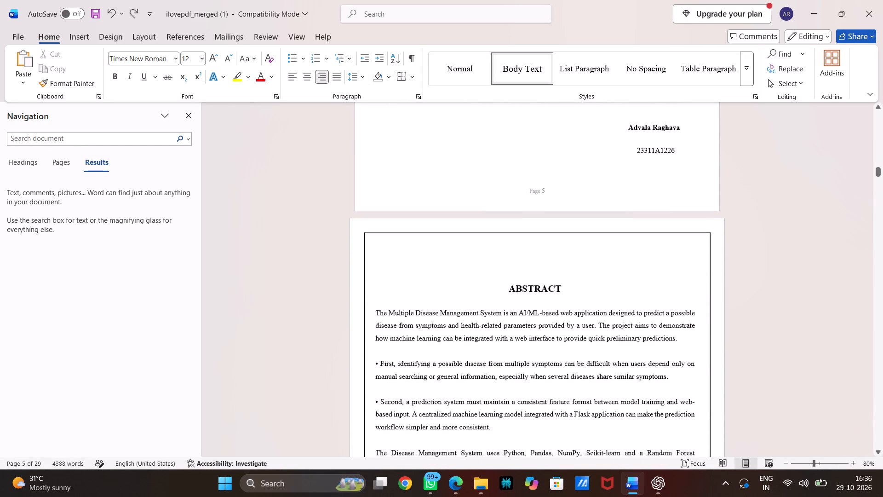
{"action": "scroll", "coordinate": [495, 202], "scroll_direction": "down", "scroll_amount": 1}
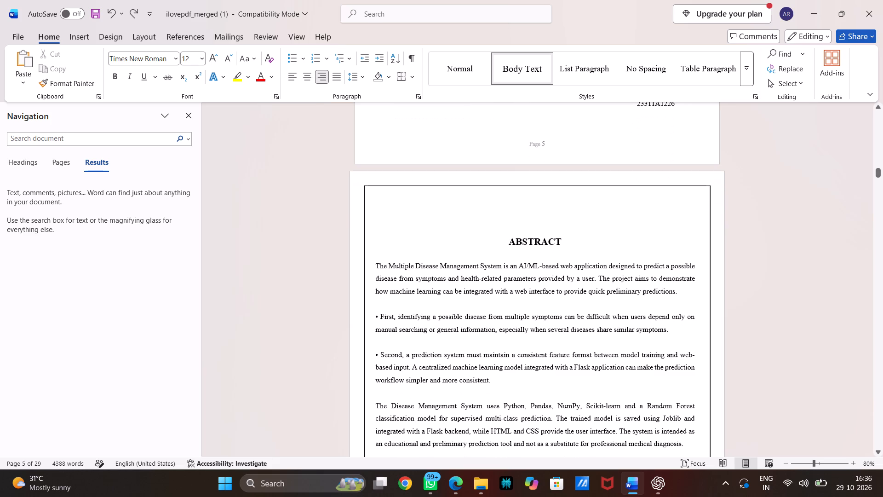
{"action": "scroll", "coordinate": [495, 202], "scroll_direction": "down", "scroll_amount": 1}
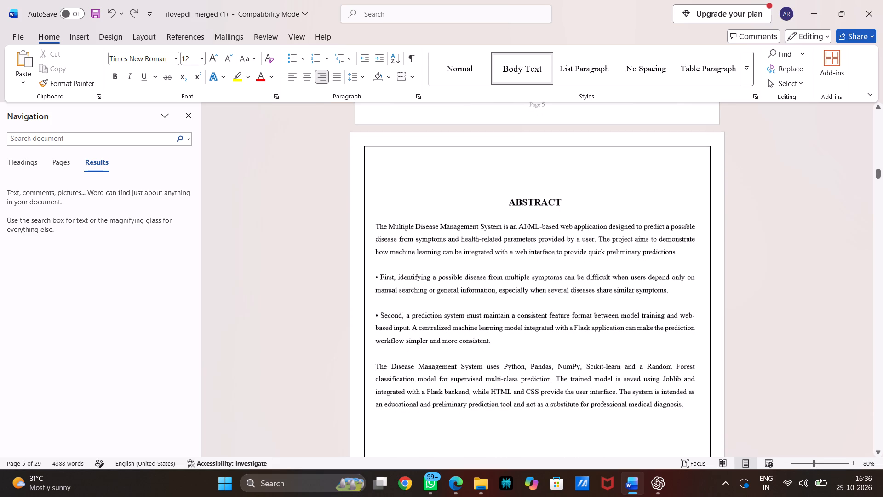
{"action": "scroll", "coordinate": [495, 202], "scroll_direction": "down", "scroll_amount": 1}
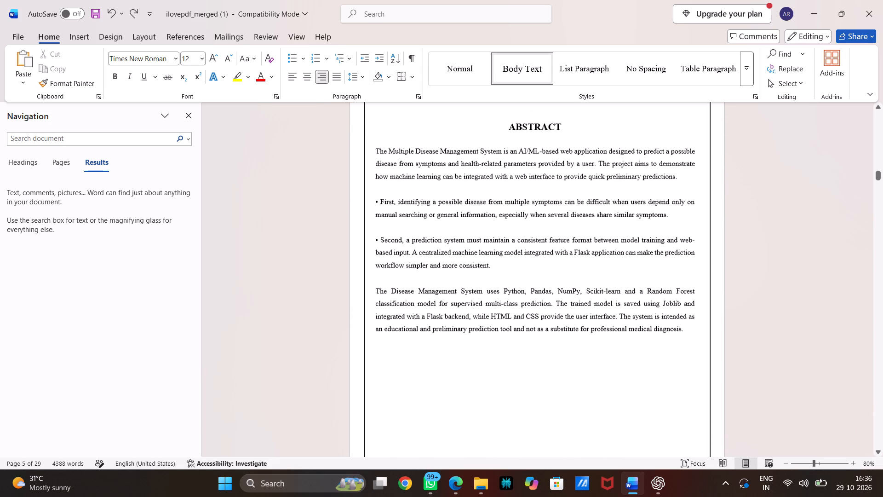
{"action": "scroll", "coordinate": [495, 202], "scroll_direction": "down", "scroll_amount": 2}
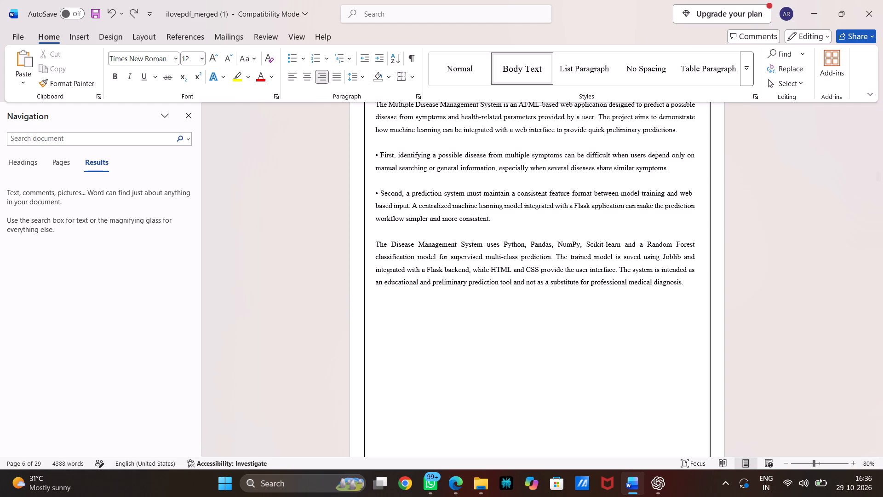
{"action": "scroll", "coordinate": [495, 202], "scroll_direction": "down", "scroll_amount": 4}
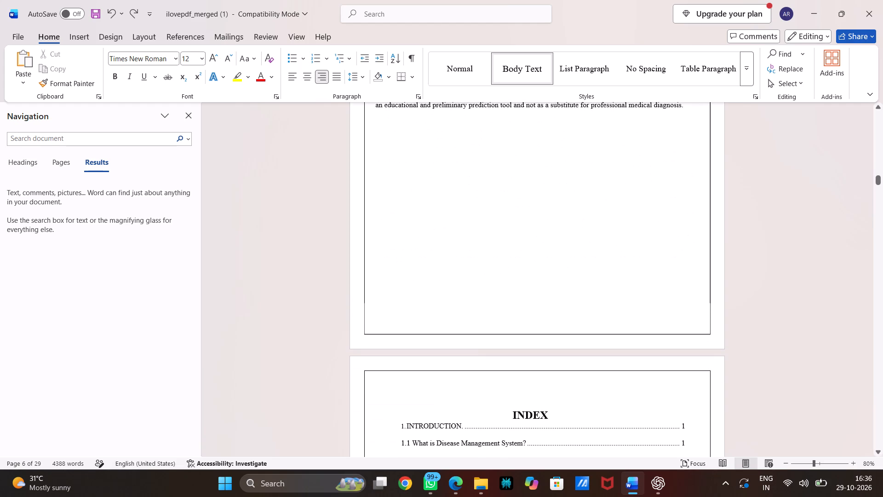
{"action": "scroll", "coordinate": [495, 202], "scroll_direction": "down", "scroll_amount": 2}
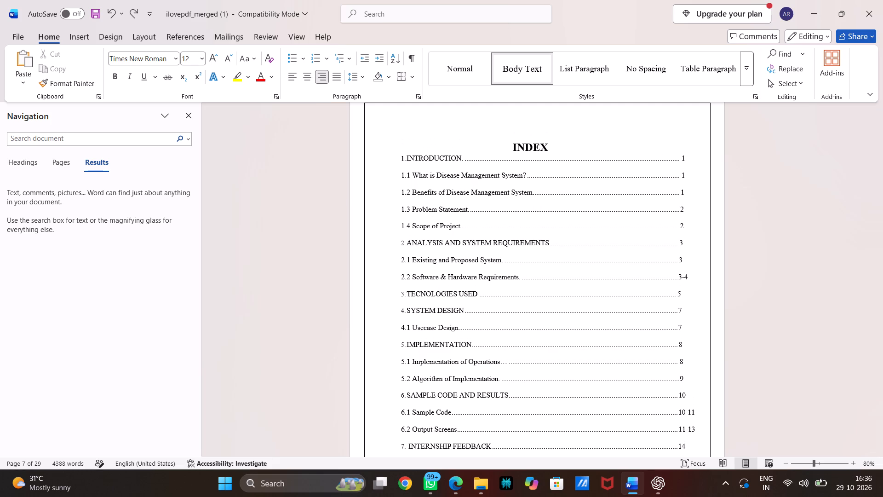
{"action": "scroll", "coordinate": [495, 202], "scroll_direction": "down", "scroll_amount": 1}
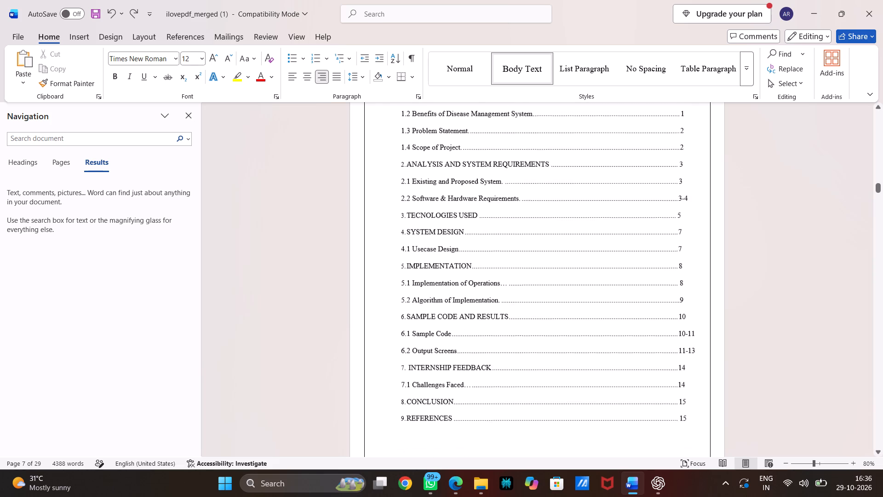
{"action": "scroll", "coordinate": [495, 202], "scroll_direction": "down", "scroll_amount": 1}
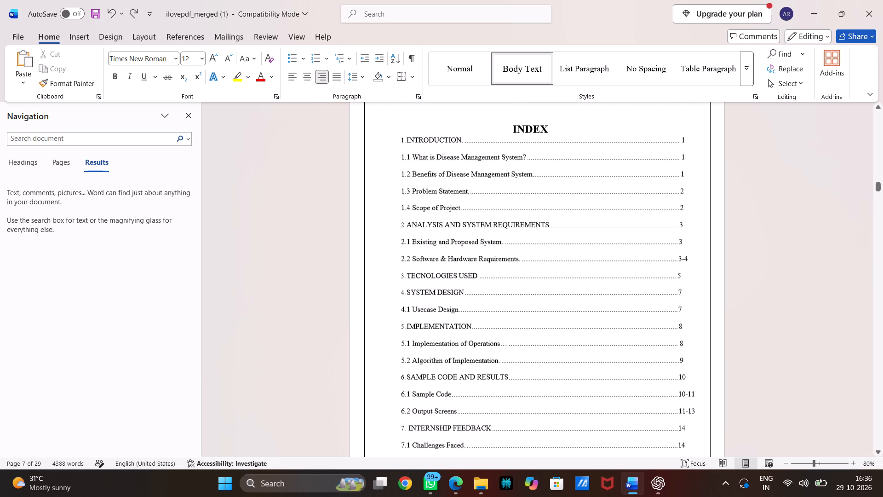
{"action": "scroll", "coordinate": [495, 202], "scroll_direction": "down", "scroll_amount": 4}
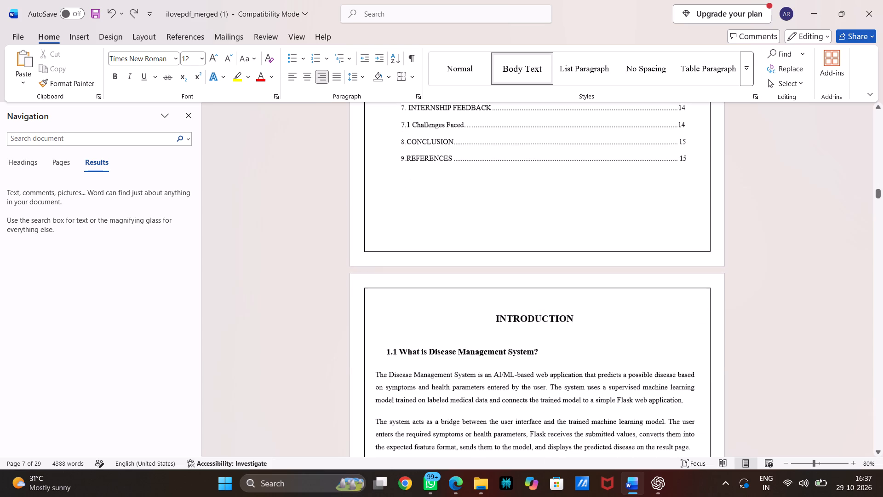
{"action": "scroll", "coordinate": [495, 202], "scroll_direction": "down", "scroll_amount": 2}
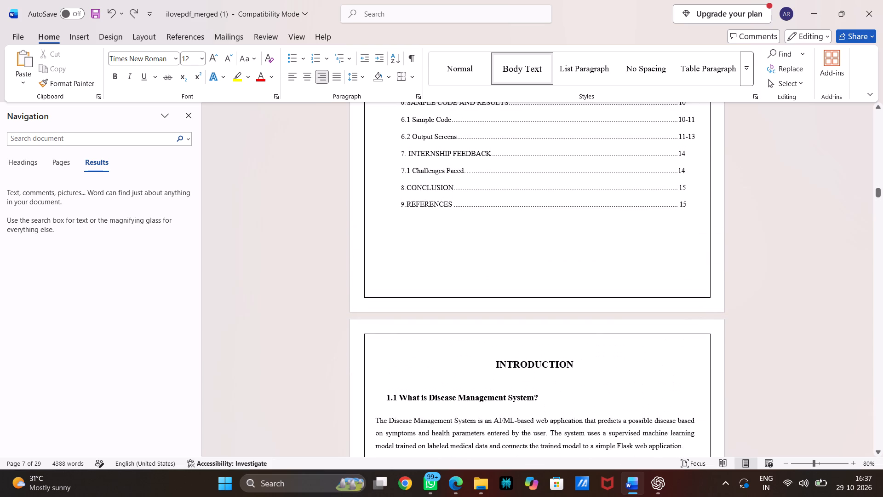
Skim the report's body and appendices through to the final project-domain and signatory tables, and return to the title page.
{"action": "scroll", "coordinate": [495, 202], "scroll_direction": "down", "scroll_amount": 15}
{"action": "scroll", "coordinate": [495, 202], "scroll_direction": "down", "scroll_amount": 6}
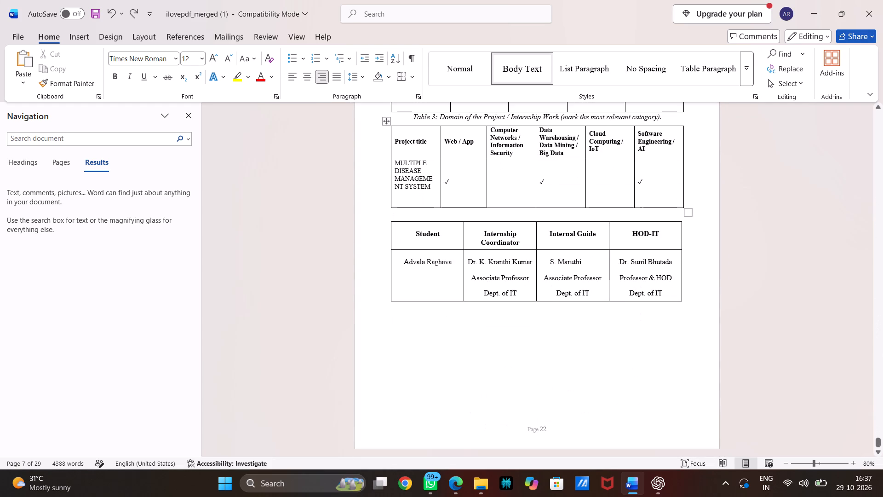
{"action": "scroll", "coordinate": [495, 202], "scroll_direction": "up", "scroll_amount": 14}
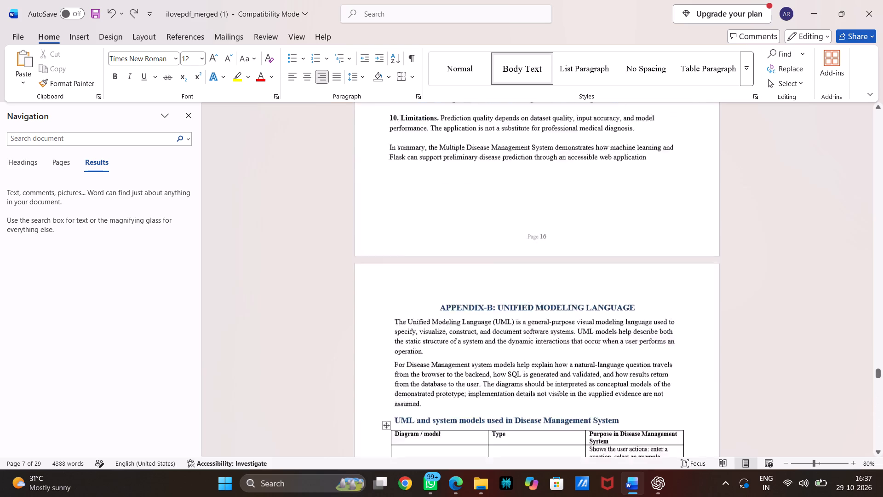
{"action": "scroll", "coordinate": [495, 202], "scroll_direction": "up", "scroll_amount": 14}
{"action": "scroll", "coordinate": [636, 305], "scroll_direction": "down", "scroll_amount": 2}
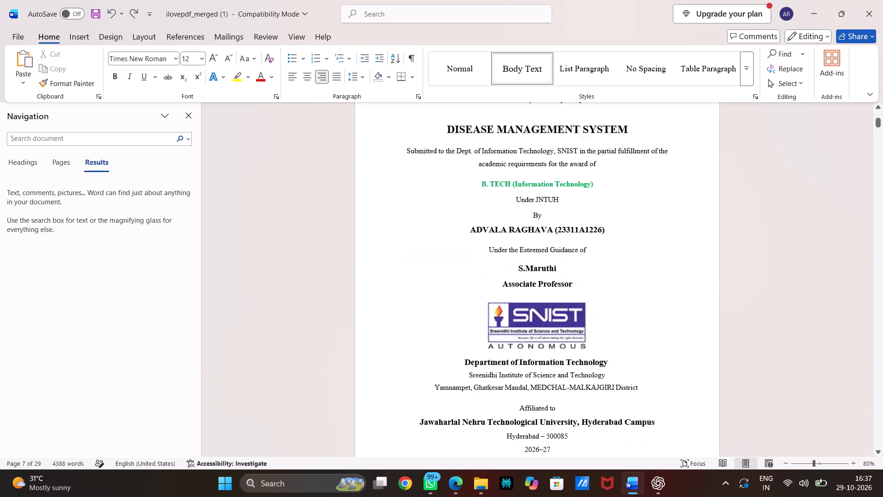
Look over the front matter from the title page to the Index, checking the index entries and their page numbers.
{"action": "scroll", "coordinate": [636, 305], "scroll_direction": "down", "scroll_amount": 15}
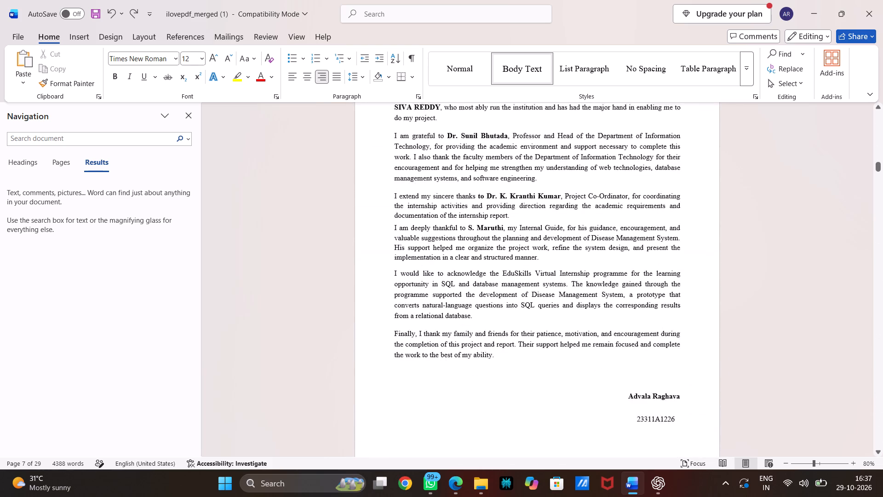
{"action": "scroll", "coordinate": [636, 305], "scroll_direction": "down", "scroll_amount": 9}
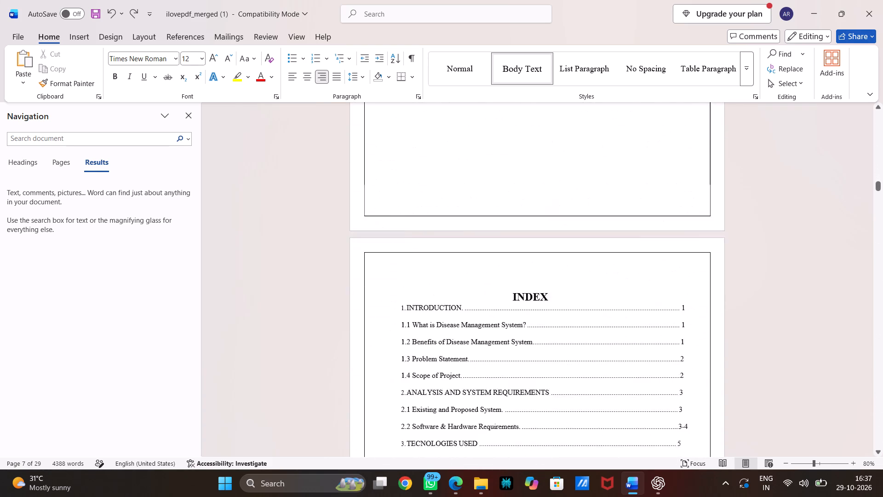
{"action": "scroll", "coordinate": [636, 305], "scroll_direction": "down", "scroll_amount": 1}
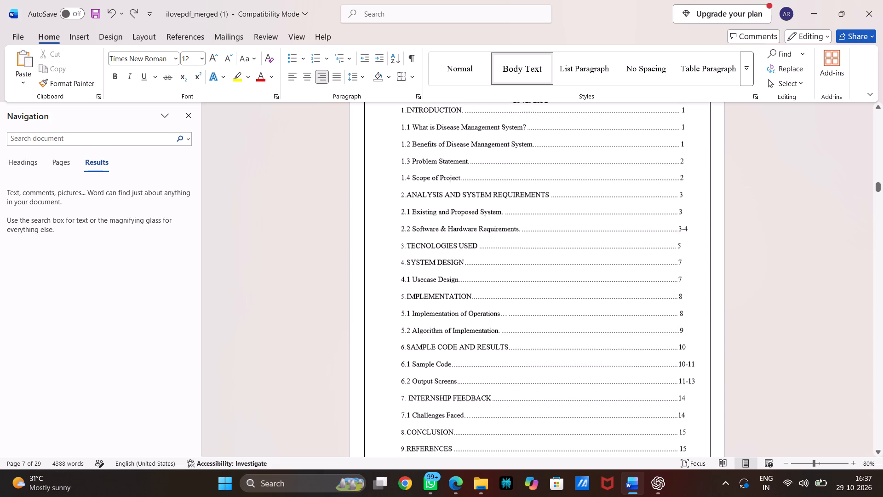
{"action": "right_click", "coordinate": [636, 305]}
{"action": "left_click", "coordinate": [560, 229]}
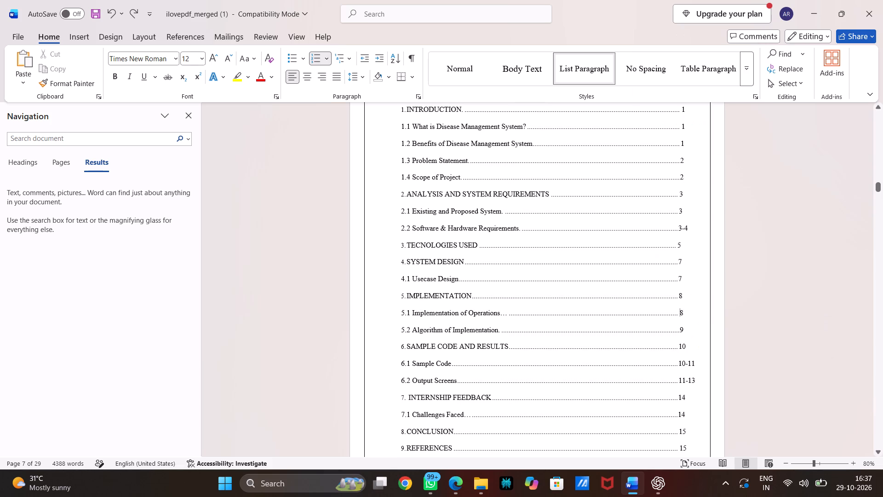
{"action": "scroll", "coordinate": [684, 395], "scroll_direction": "down", "scroll_amount": 1}
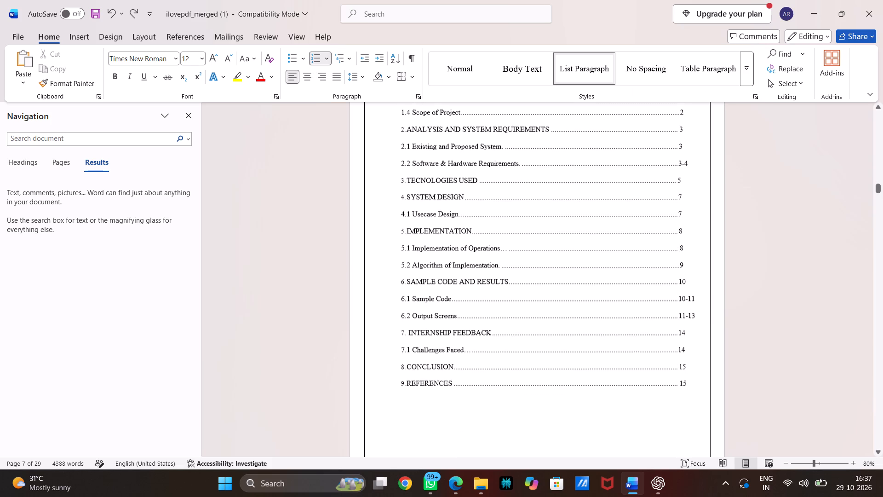
{"action": "scroll", "coordinate": [684, 395], "scroll_direction": "down", "scroll_amount": 1}
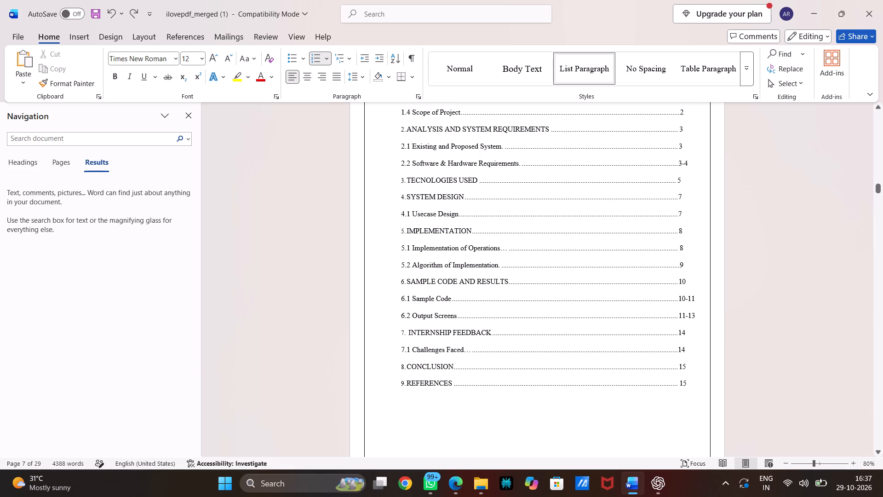
Skim the bordered chapters from the Introduction to the References and on to Appendix-B, checking page layout and numbering.
{"action": "scroll", "coordinate": [681, 368], "scroll_direction": "down", "scroll_amount": 18}
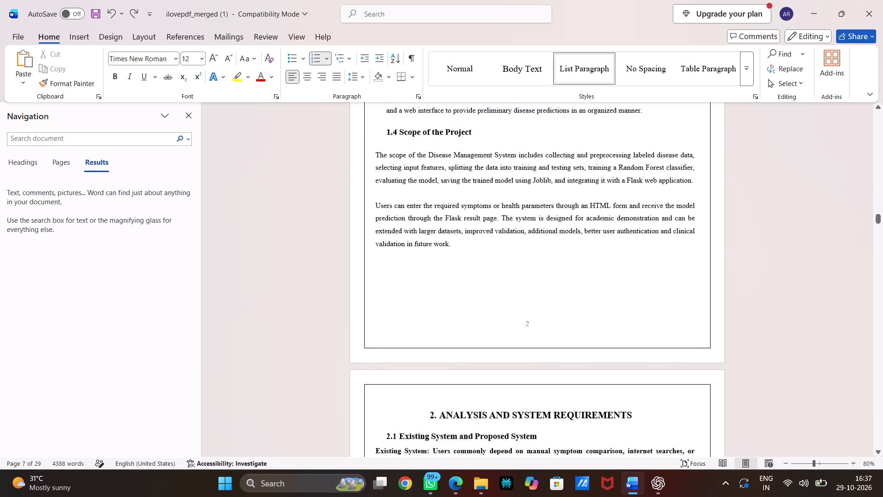
{"action": "scroll", "coordinate": [681, 368], "scroll_direction": "down", "scroll_amount": 8}
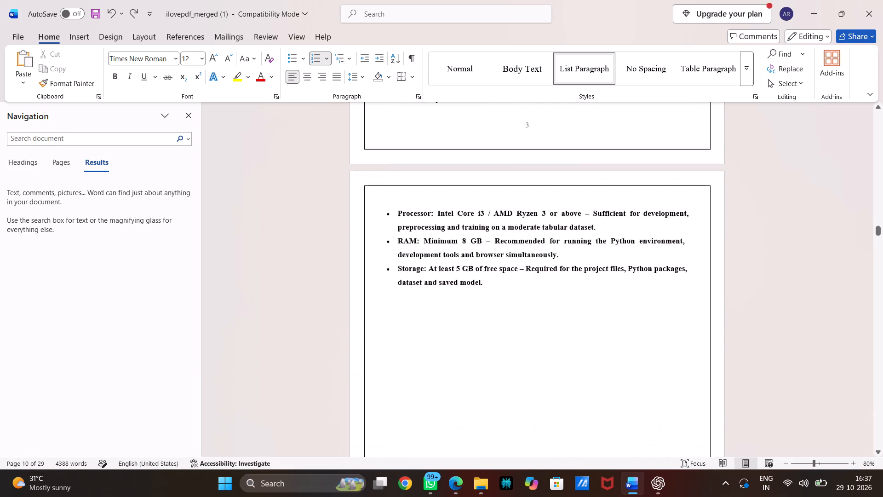
{"action": "scroll", "coordinate": [681, 368], "scroll_direction": "down", "scroll_amount": 12}
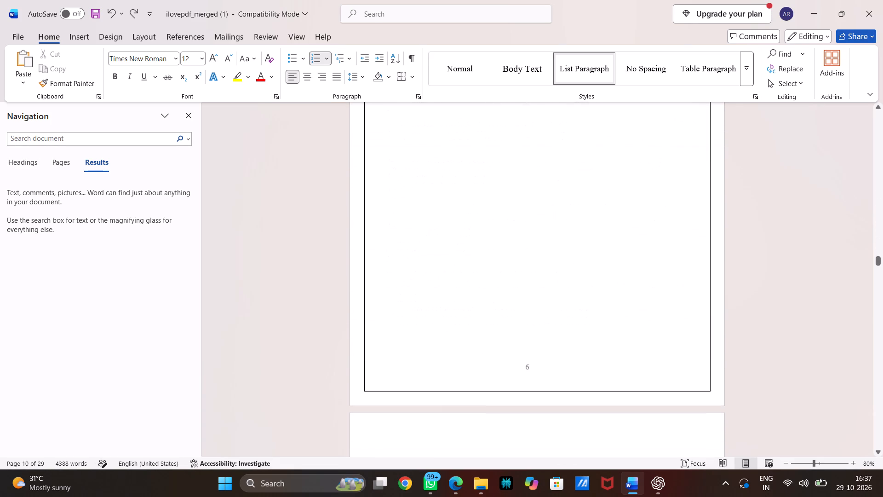
{"action": "scroll", "coordinate": [681, 368], "scroll_direction": "down", "scroll_amount": 11}
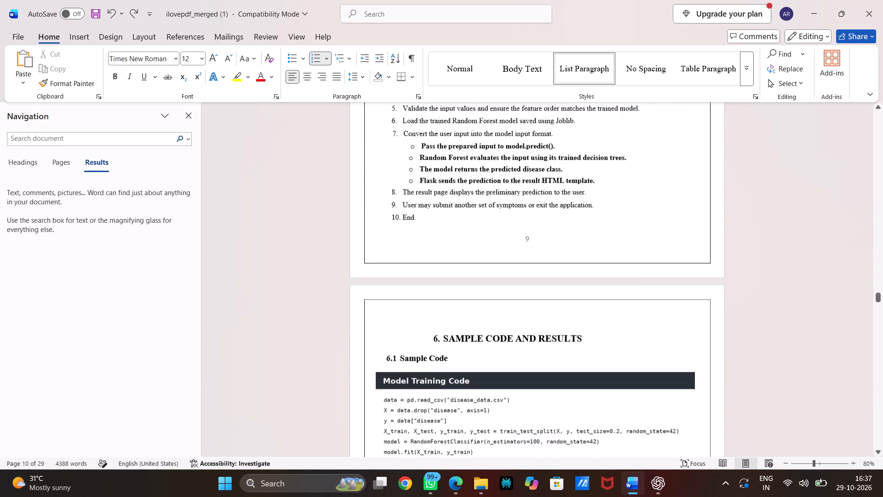
{"action": "scroll", "coordinate": [681, 368], "scroll_direction": "down", "scroll_amount": 9}
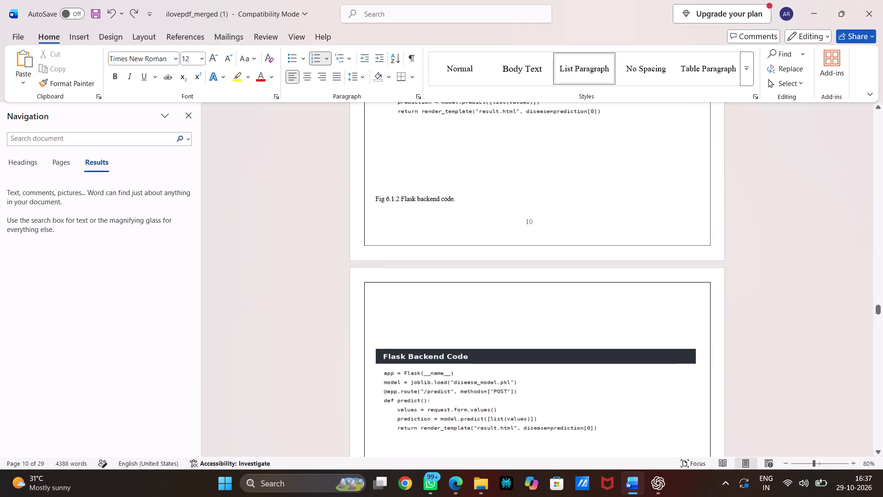
{"action": "scroll", "coordinate": [681, 368], "scroll_direction": "down", "scroll_amount": 12}
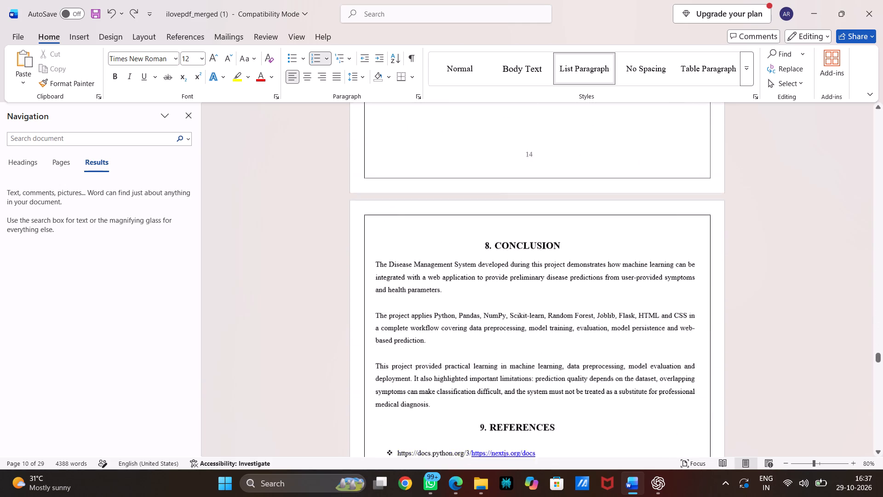
{"action": "scroll", "coordinate": [681, 368], "scroll_direction": "down", "scroll_amount": 1}
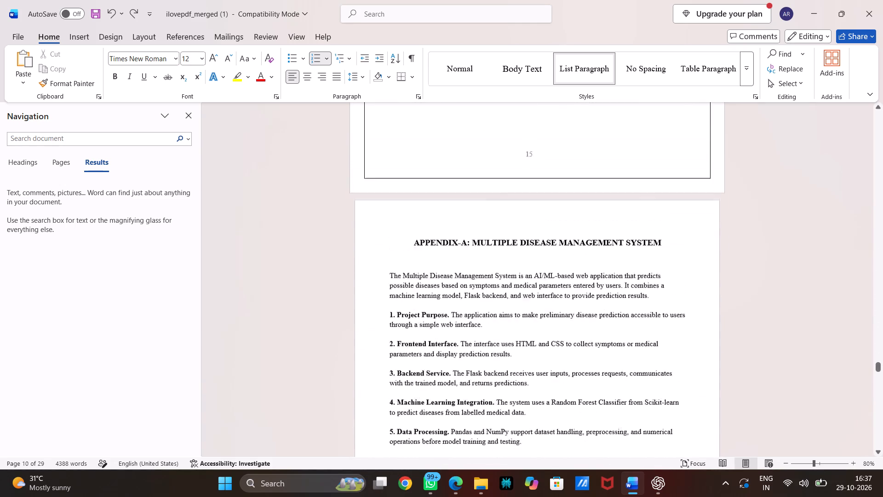
{"action": "scroll", "coordinate": [681, 368], "scroll_direction": "down", "scroll_amount": 1}
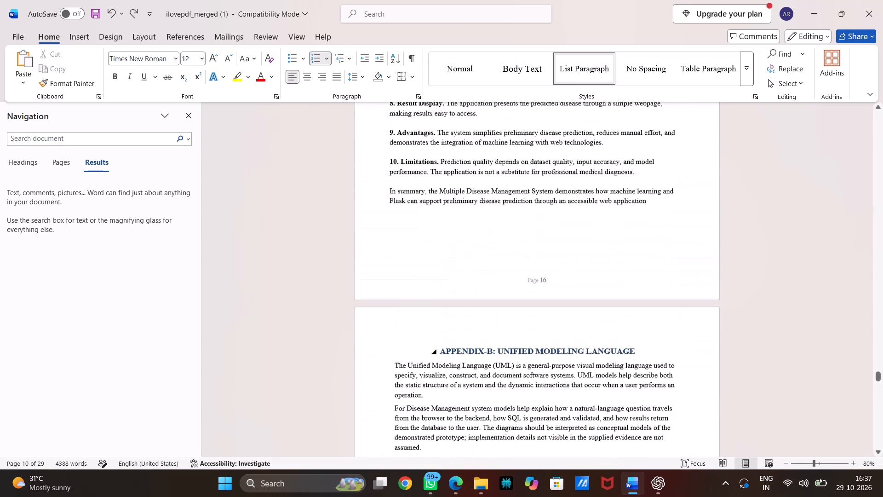
{"action": "scroll", "coordinate": [681, 368], "scroll_direction": "down", "scroll_amount": 1}
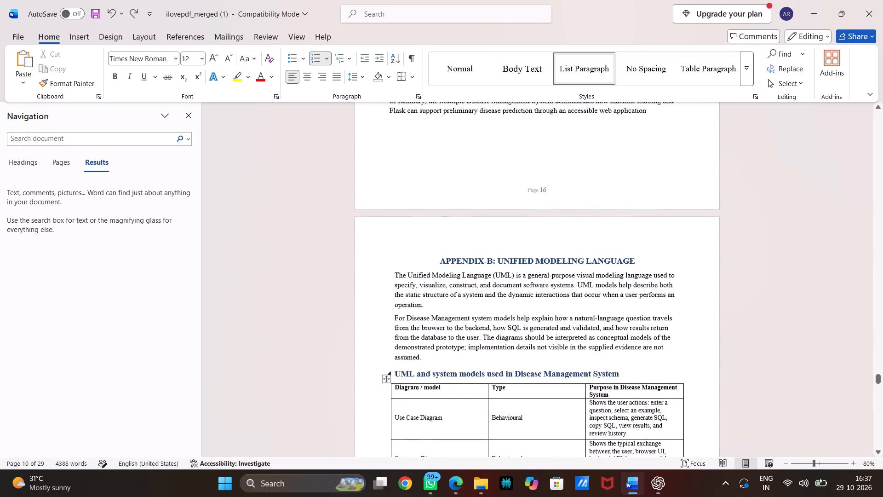
{"action": "scroll", "coordinate": [681, 368], "scroll_direction": "down", "scroll_amount": 1}
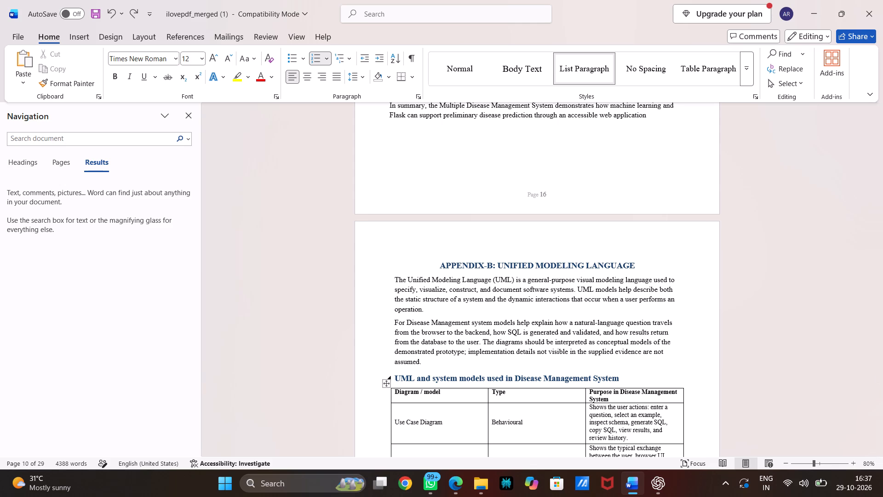
Return to the Introduction page and read sections 1.1 What is Disease Management System? and 1.2 Benefits of Disease Management System.
{"action": "scroll", "coordinate": [681, 368], "scroll_direction": "up", "scroll_amount": 19}
{"action": "scroll", "coordinate": [681, 368], "scroll_direction": "up", "scroll_amount": 6}
{"action": "scroll", "coordinate": [681, 368], "scroll_direction": "down", "scroll_amount": 2}
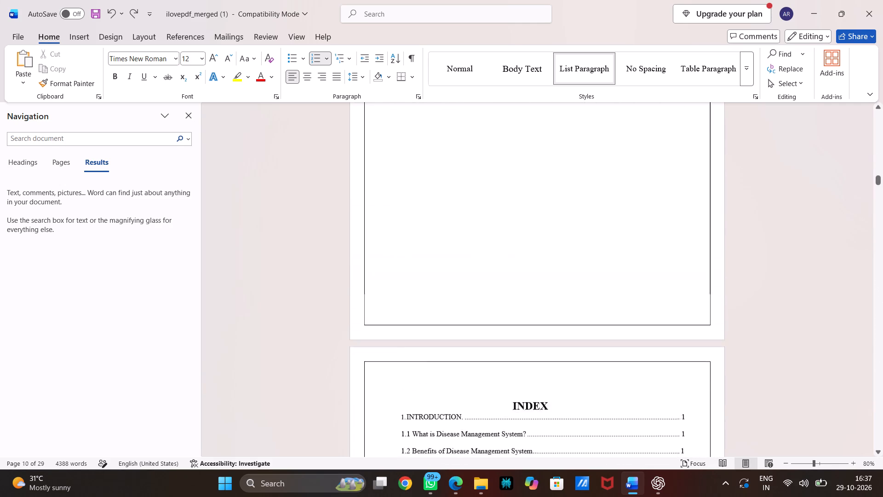
{"action": "scroll", "coordinate": [681, 368], "scroll_direction": "down", "scroll_amount": 2}
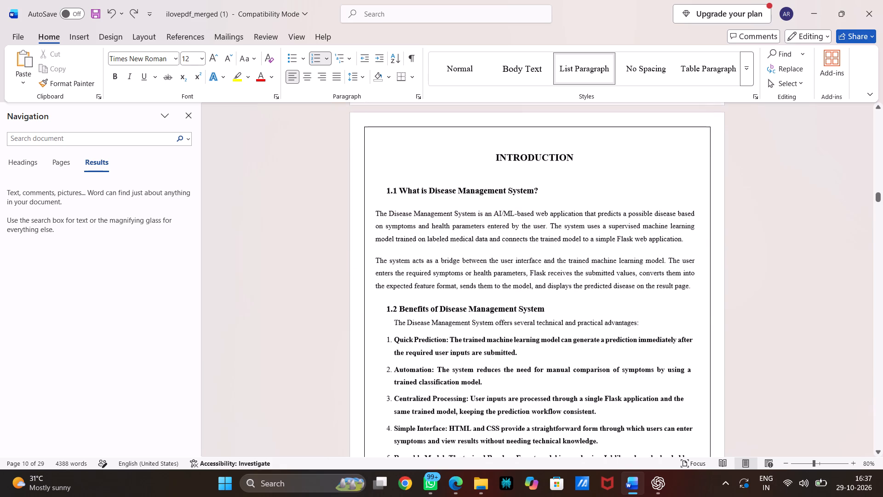
{"action": "scroll", "coordinate": [681, 368], "scroll_direction": "down", "scroll_amount": 1}
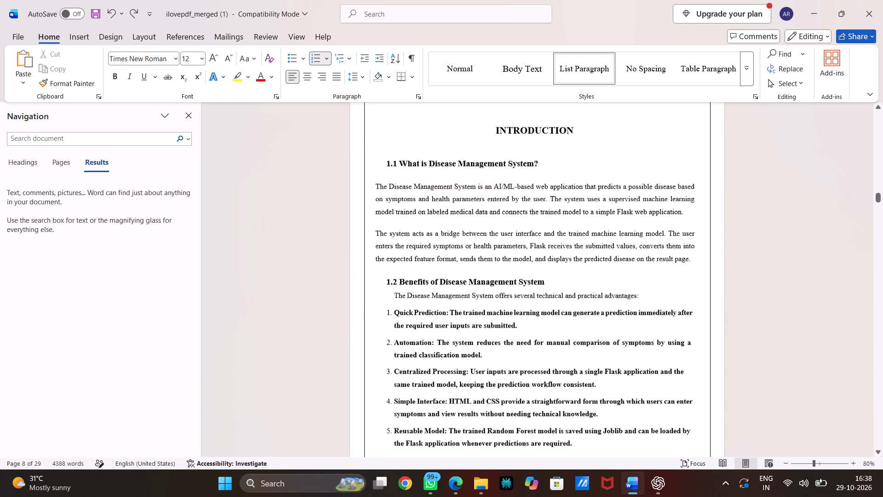
{"action": "scroll", "coordinate": [681, 368], "scroll_direction": "down", "scroll_amount": 2}
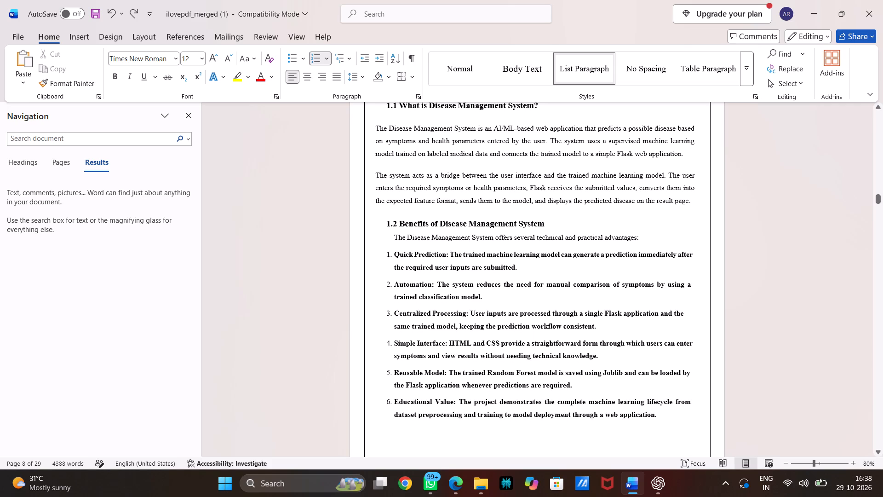
{"action": "scroll", "coordinate": [681, 368], "scroll_direction": "down", "scroll_amount": 1}
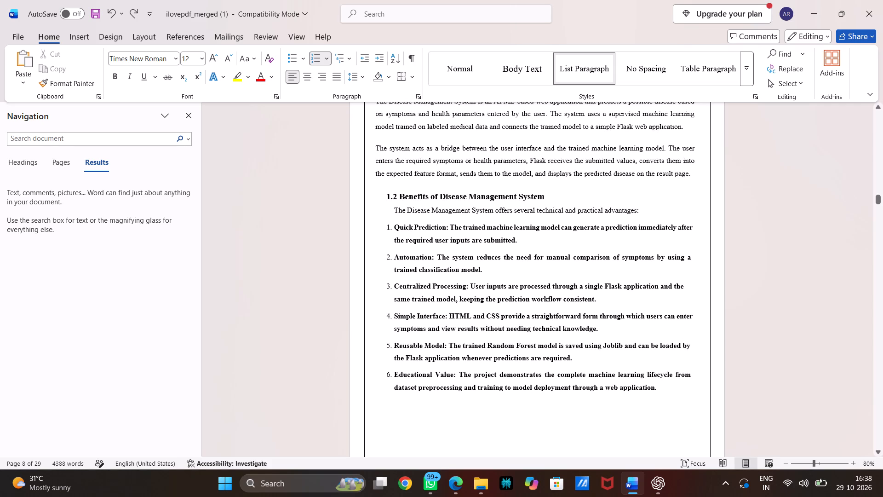
{"action": "scroll", "coordinate": [681, 368], "scroll_direction": "down", "scroll_amount": 1}
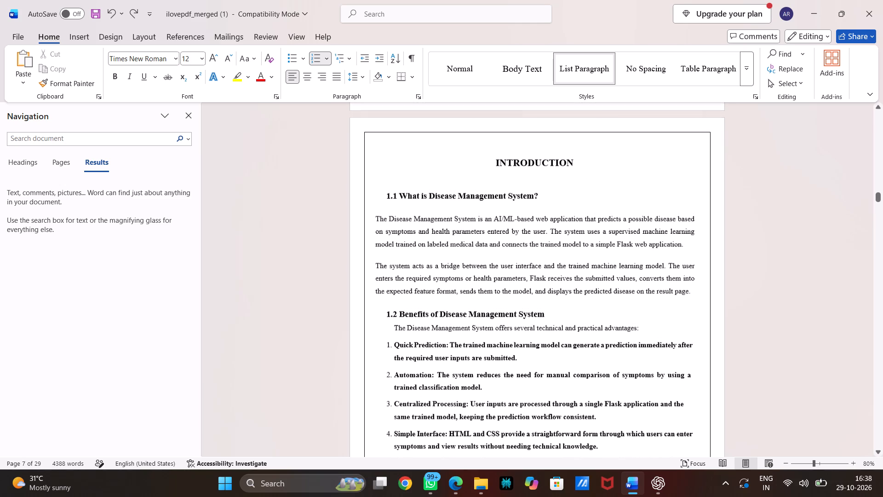
{"action": "scroll", "coordinate": [681, 368], "scroll_direction": "down", "scroll_amount": 2}
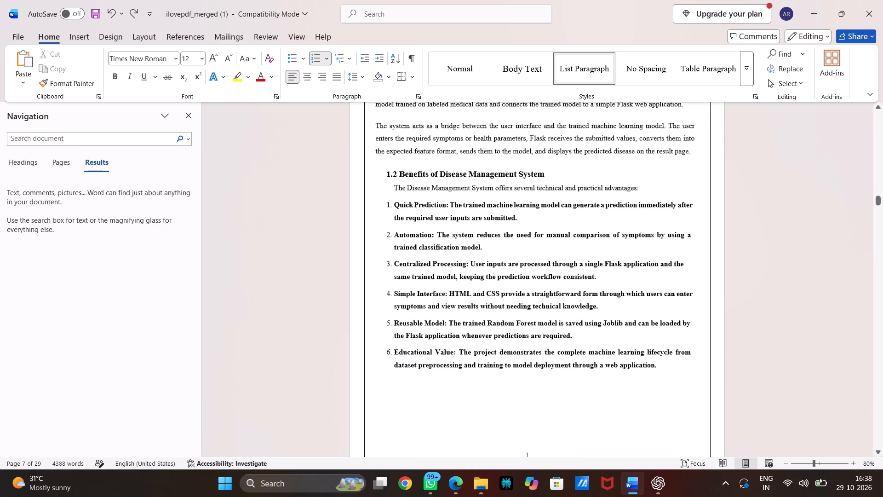
Read sections 1.3 Problem Statement and 1.4 Scope of the Project, checking their text and page layout.
{"action": "scroll", "coordinate": [681, 368], "scroll_direction": "down", "scroll_amount": 4}
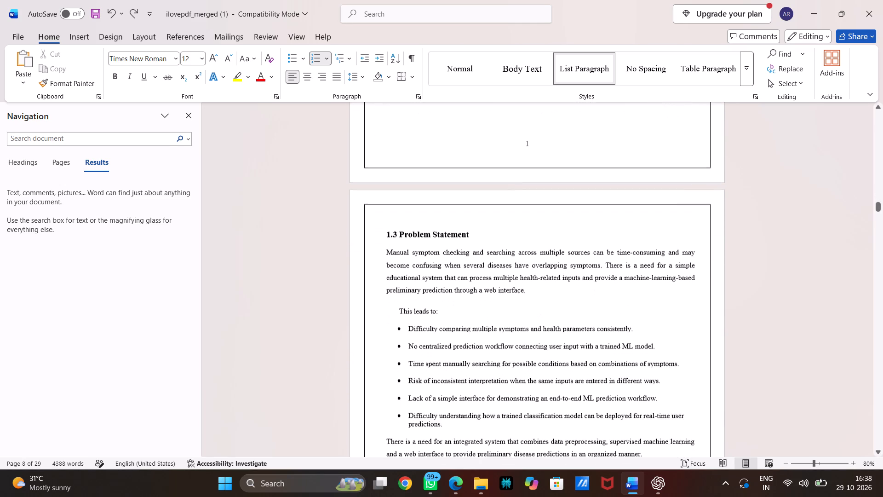
{"action": "scroll", "coordinate": [681, 368], "scroll_direction": "down", "scroll_amount": 1}
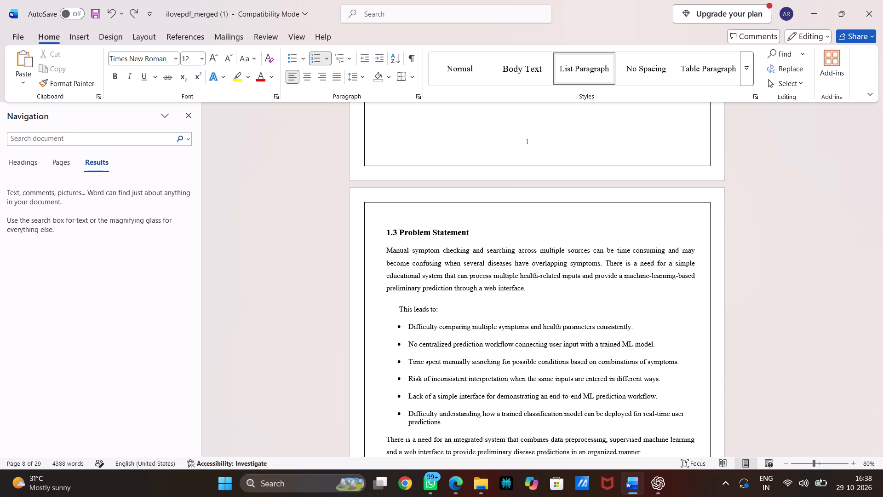
{"action": "scroll", "coordinate": [586, 381], "scroll_direction": "down", "scroll_amount": 1}
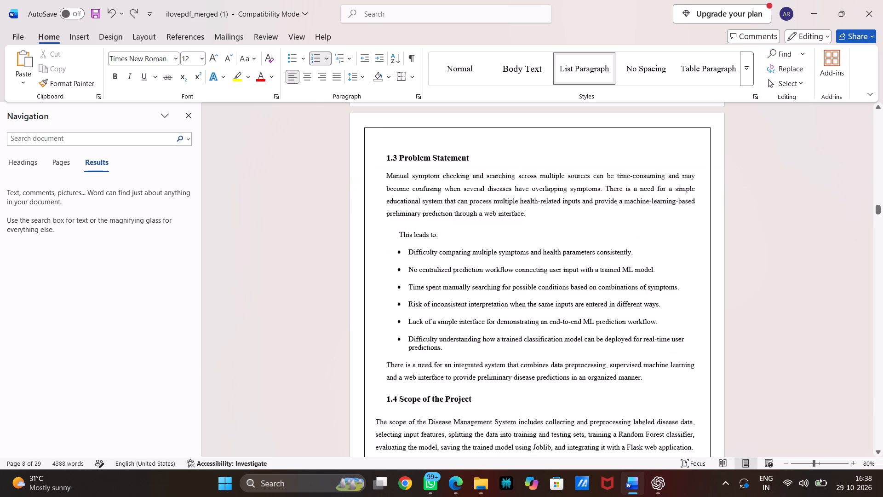
{"action": "scroll", "coordinate": [586, 381], "scroll_direction": "down", "scroll_amount": 5}
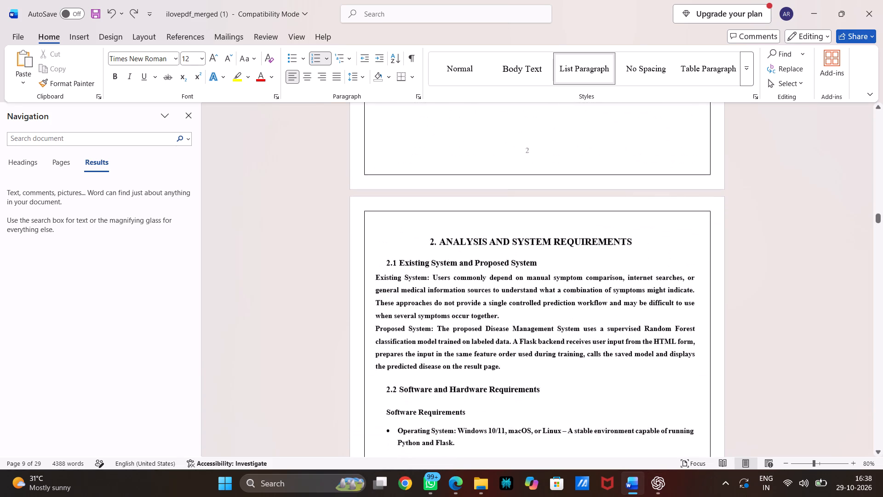
Examine chapter 2, Analysis and System Requirements, covering the existing and proposed systems and the software and hardware requirements.
{"action": "scroll", "coordinate": [586, 381], "scroll_direction": "down", "scroll_amount": 1}
{"action": "scroll", "coordinate": [586, 381], "scroll_direction": "up", "scroll_amount": 2}
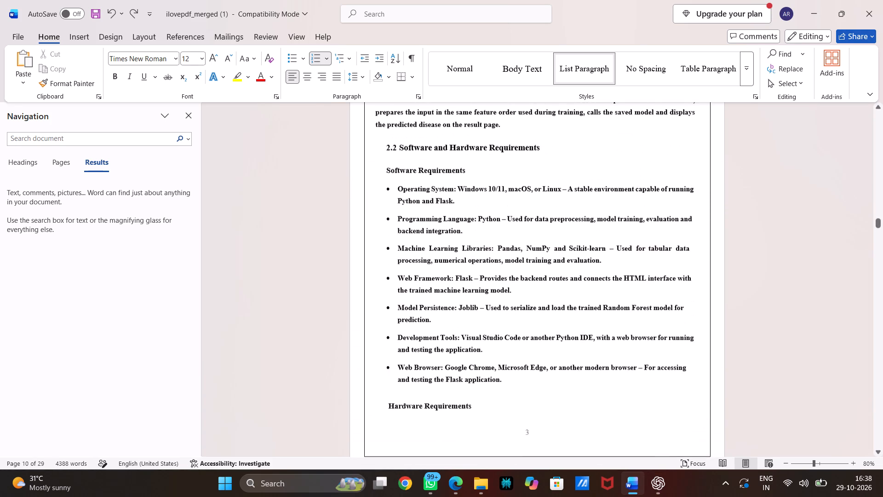
{"action": "scroll", "coordinate": [586, 381], "scroll_direction": "up", "scroll_amount": 2}
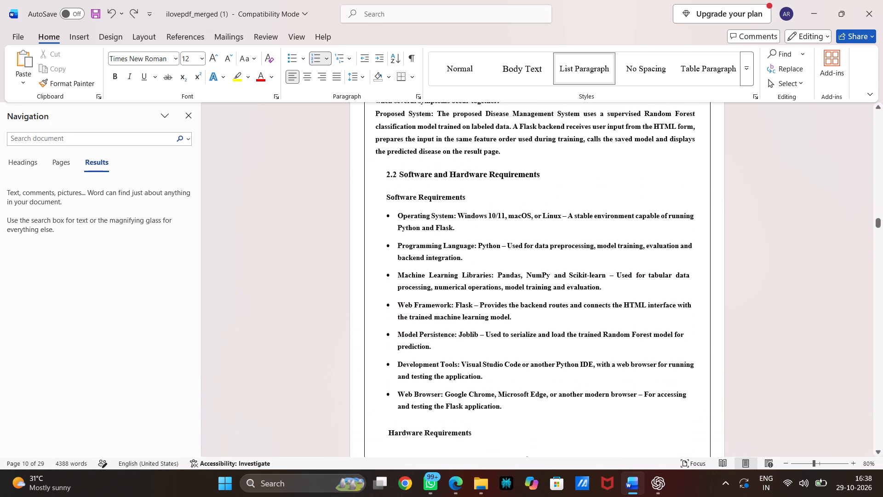
{"action": "scroll", "coordinate": [586, 381], "scroll_direction": "up", "scroll_amount": 2}
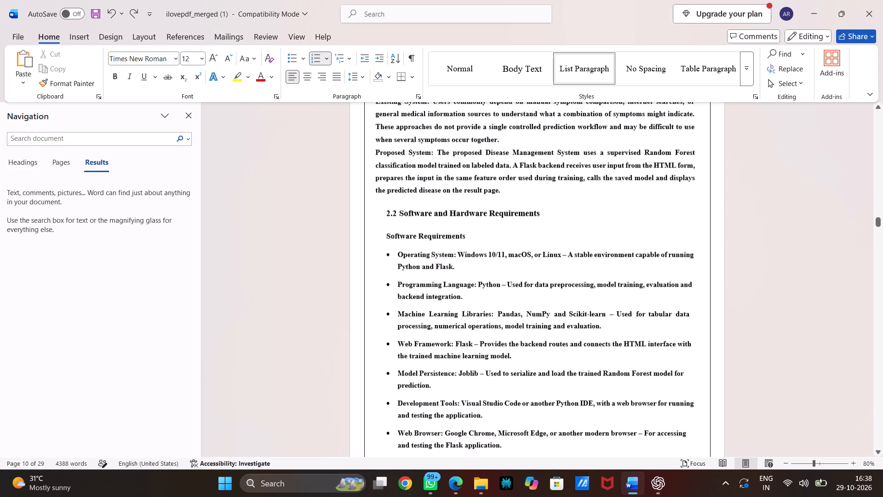
{"action": "scroll", "coordinate": [586, 381], "scroll_direction": "up", "scroll_amount": 2}
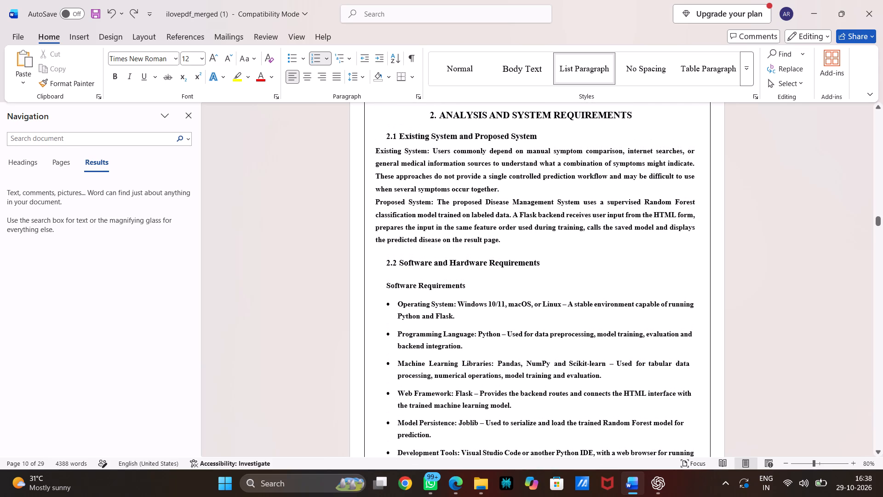
{"action": "scroll", "coordinate": [586, 381], "scroll_direction": "up", "scroll_amount": 1}
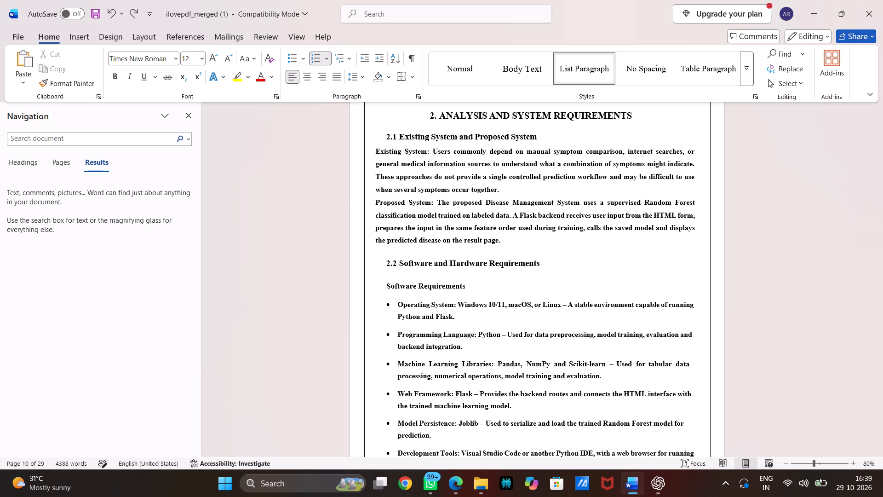
Read section 2.2 Software and Hardware Requirements, checking the software list and how the Hardware Requirements continue onto the following page.
{"action": "scroll", "coordinate": [503, 364], "scroll_direction": "down", "scroll_amount": 1}
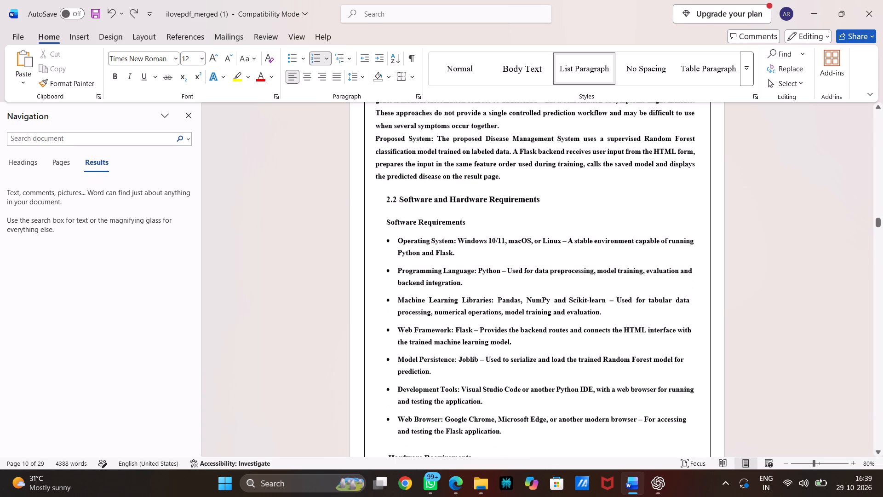
{"action": "scroll", "coordinate": [503, 364], "scroll_direction": "down", "scroll_amount": 1}
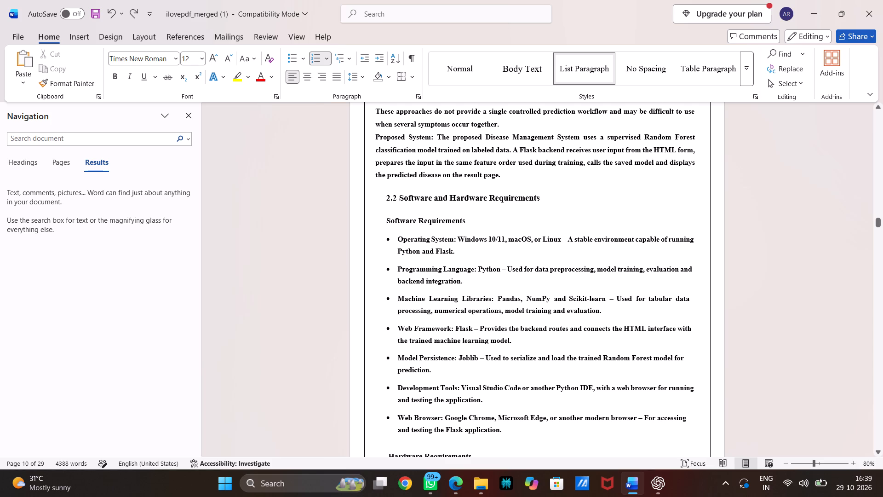
{"action": "scroll", "coordinate": [600, 302], "scroll_direction": "down", "scroll_amount": 1}
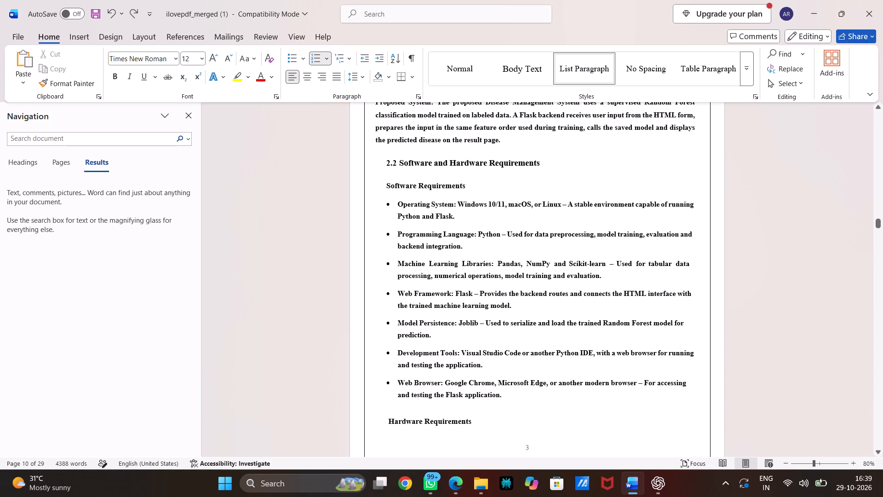
{"action": "scroll", "coordinate": [600, 302], "scroll_direction": "up", "scroll_amount": 1}
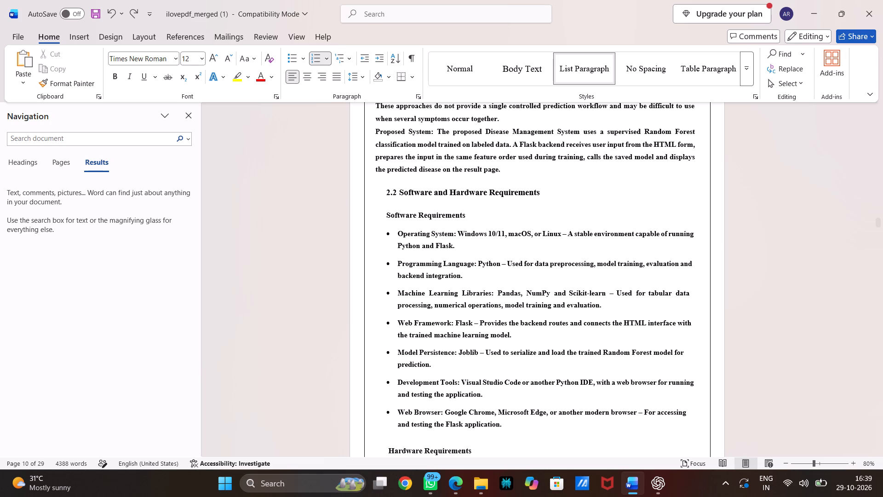
{"action": "scroll", "coordinate": [638, 328], "scroll_direction": "down", "scroll_amount": 2}
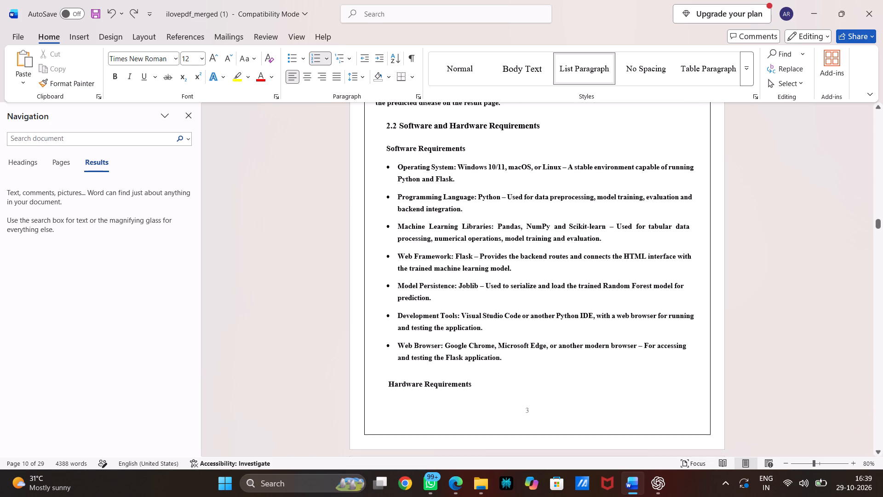
{"action": "scroll", "coordinate": [638, 328], "scroll_direction": "down", "scroll_amount": 5}
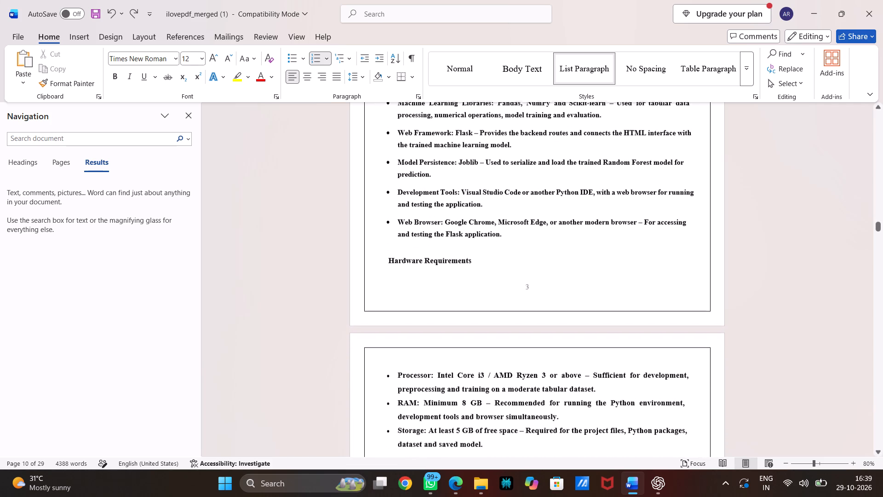
{"action": "scroll", "coordinate": [638, 328], "scroll_direction": "down", "scroll_amount": 2}
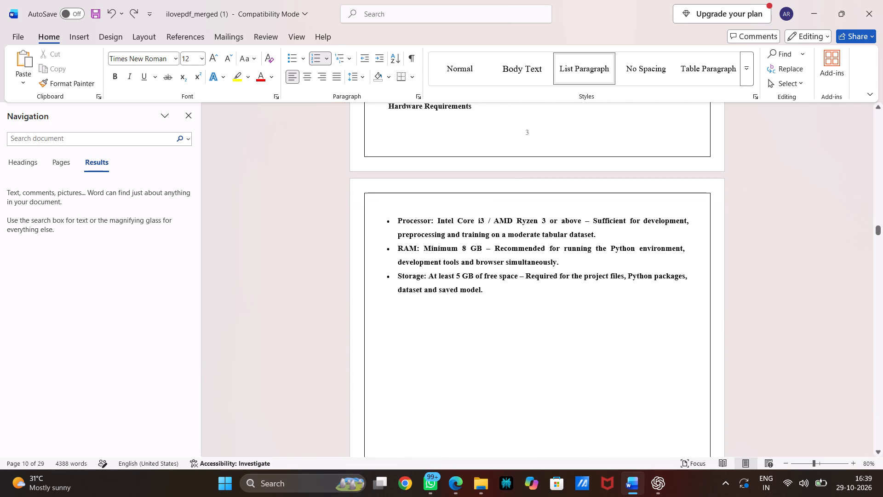